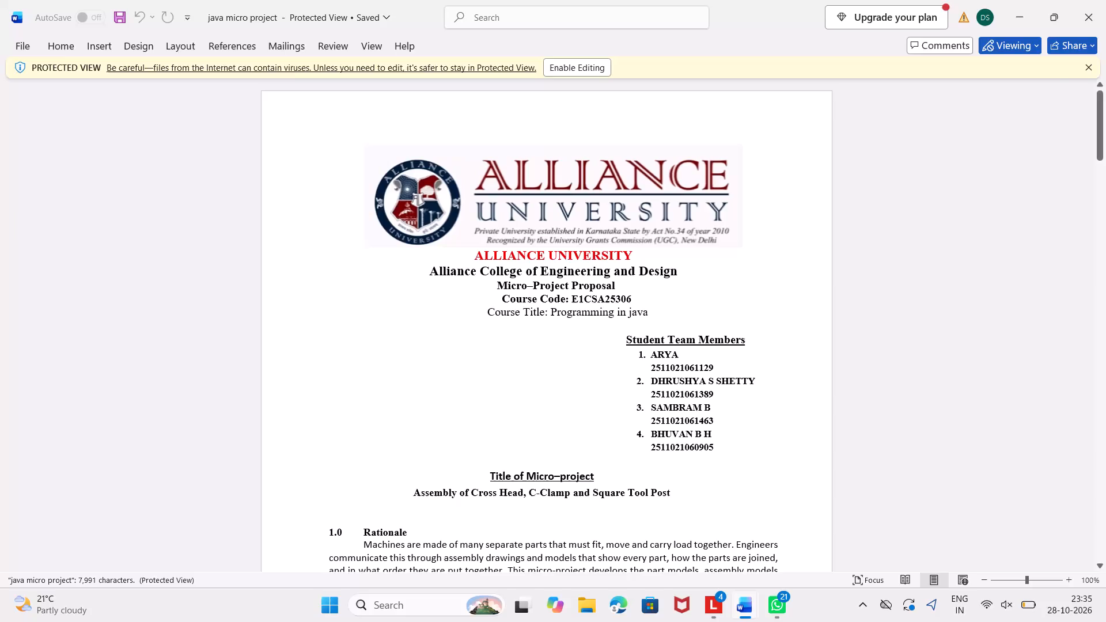
Close the "java micro project" document.
left_click(1099, 6)
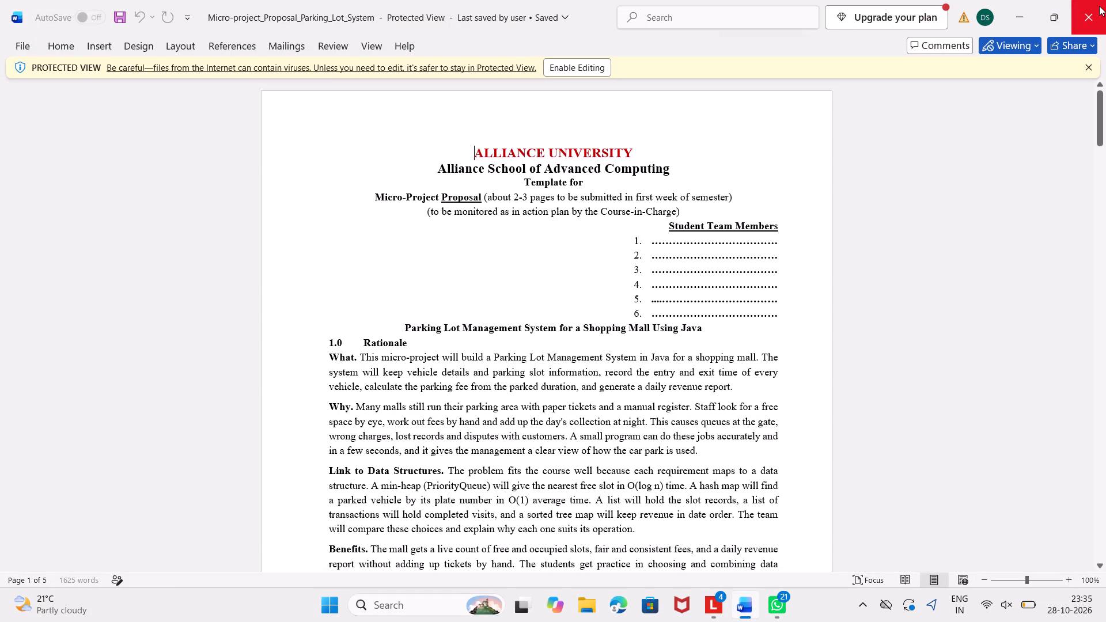
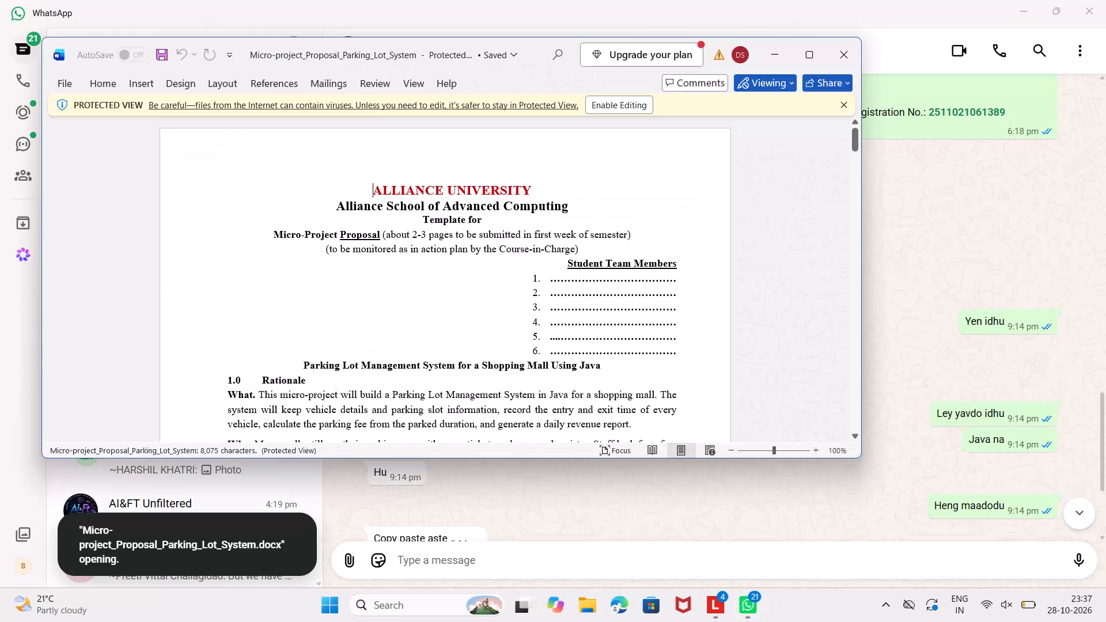
Look through the Parking Lot Management System proposal from the title page to the Tentative Resources Required table.
scroll(475, 267, "down", 5)
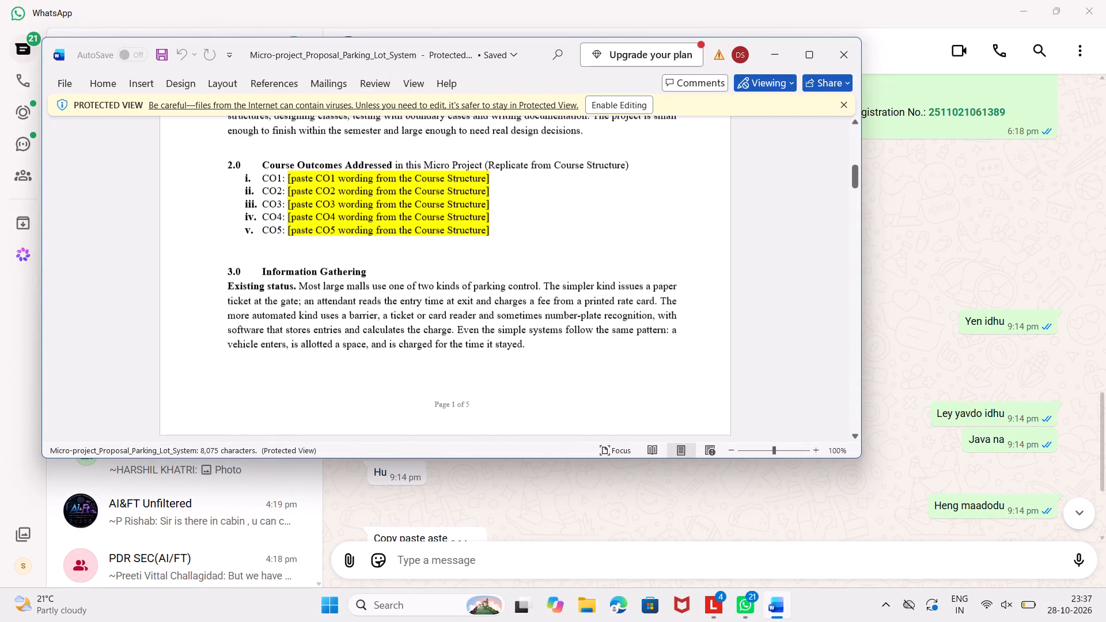
scroll(475, 267, "down", 7)
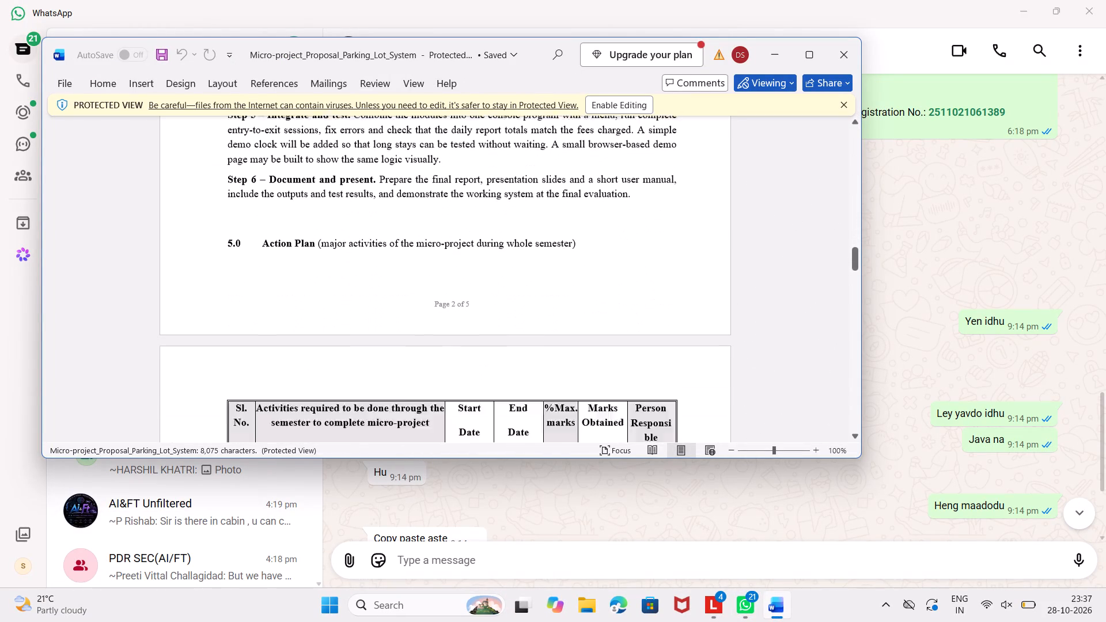
scroll(475, 267, "down", 1)
scroll(475, 267, "up", 1)
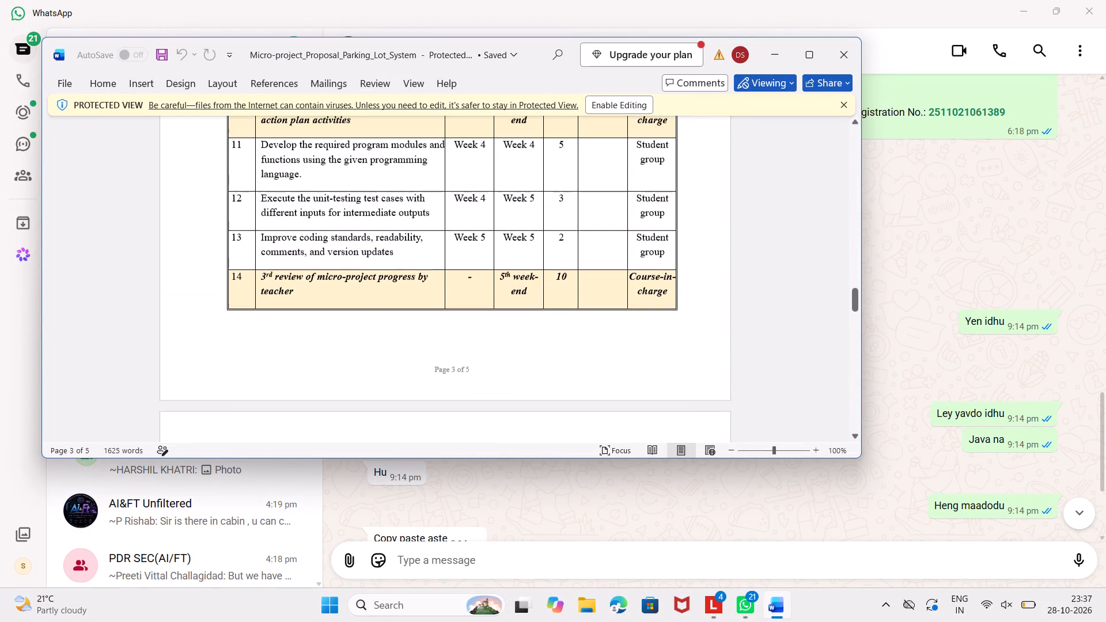
scroll(475, 267, "up", 2)
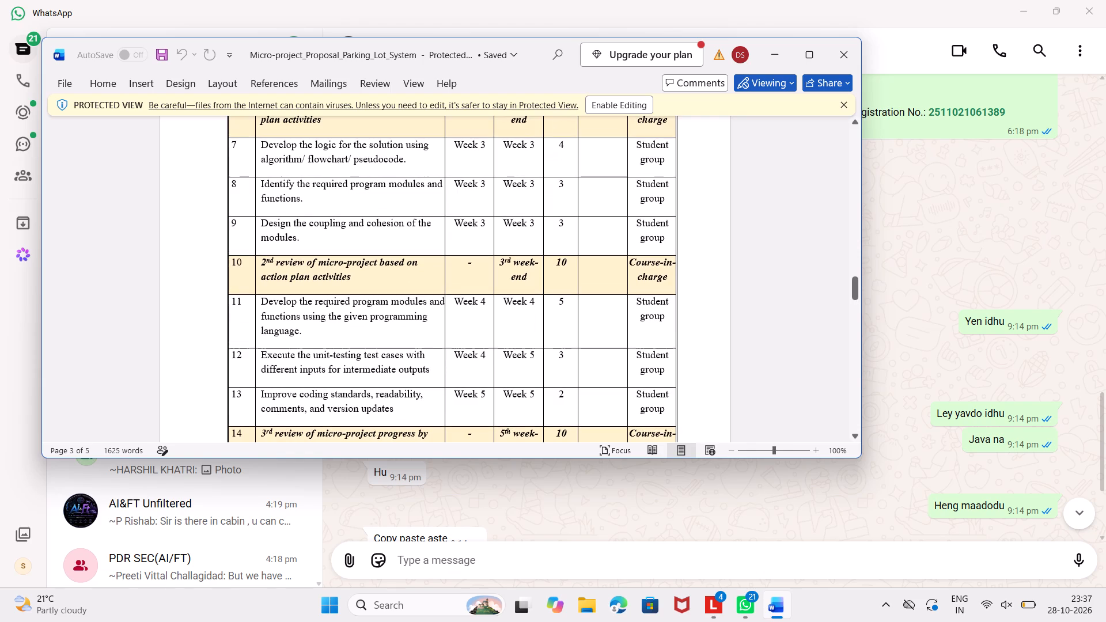
scroll(475, 267, "up", 1)
scroll(475, 267, "down", 7)
scroll(475, 267, "up", 3)
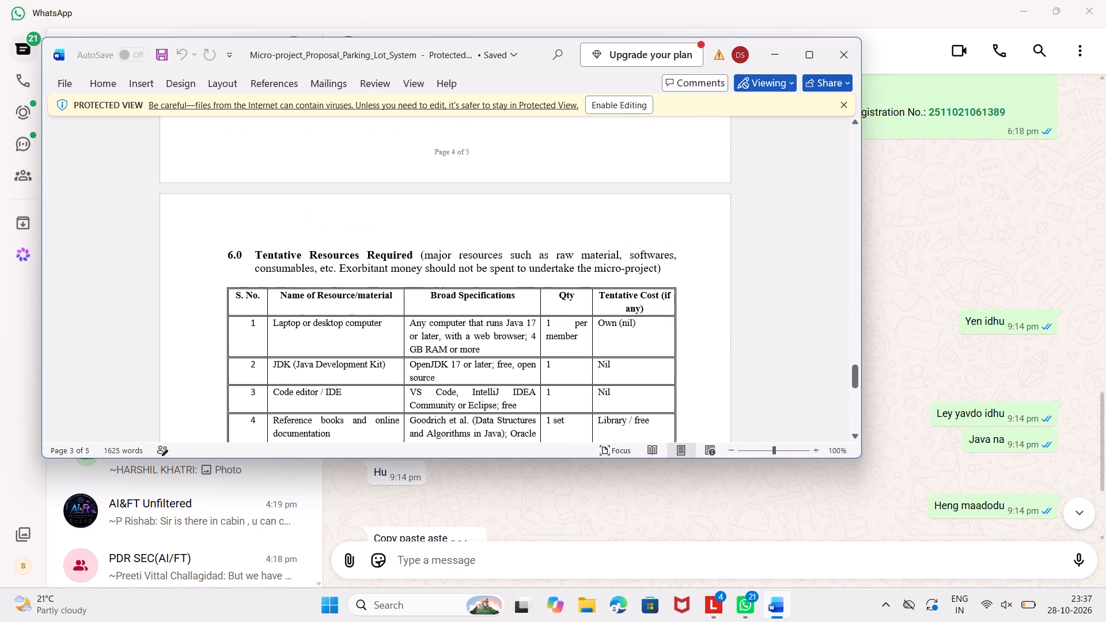
scroll(475, 267, "down", 2)
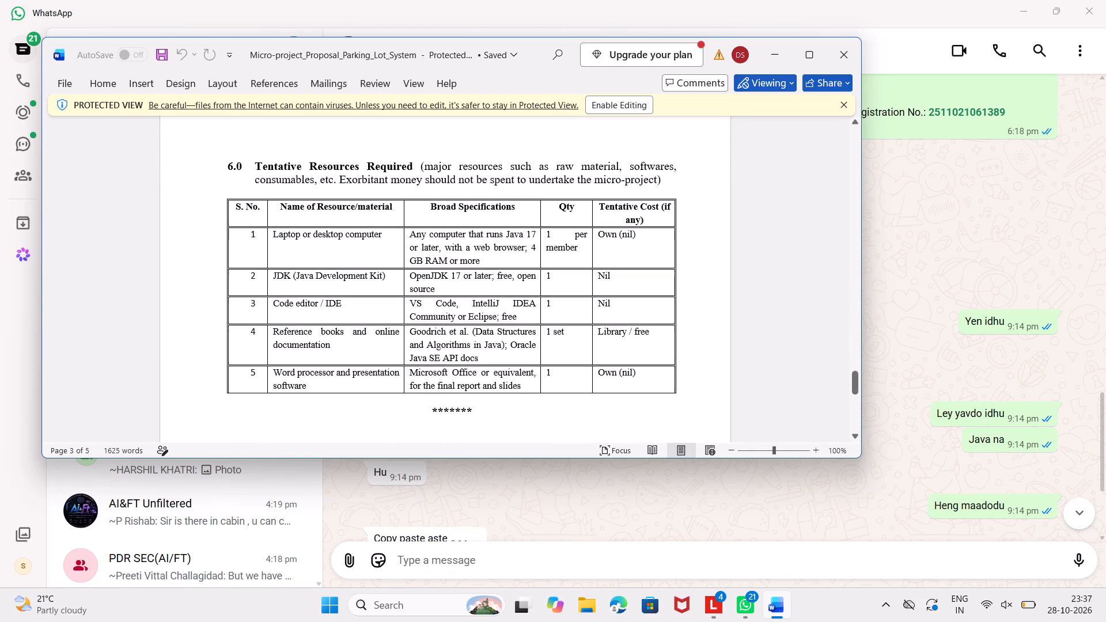
scroll(475, 267, "down", 1)
Review the proposal back from the resources table through Proposed Methodology and Information Gathering to the Course Outcomes and Rationale sections.
scroll(475, 267, "up", 2)
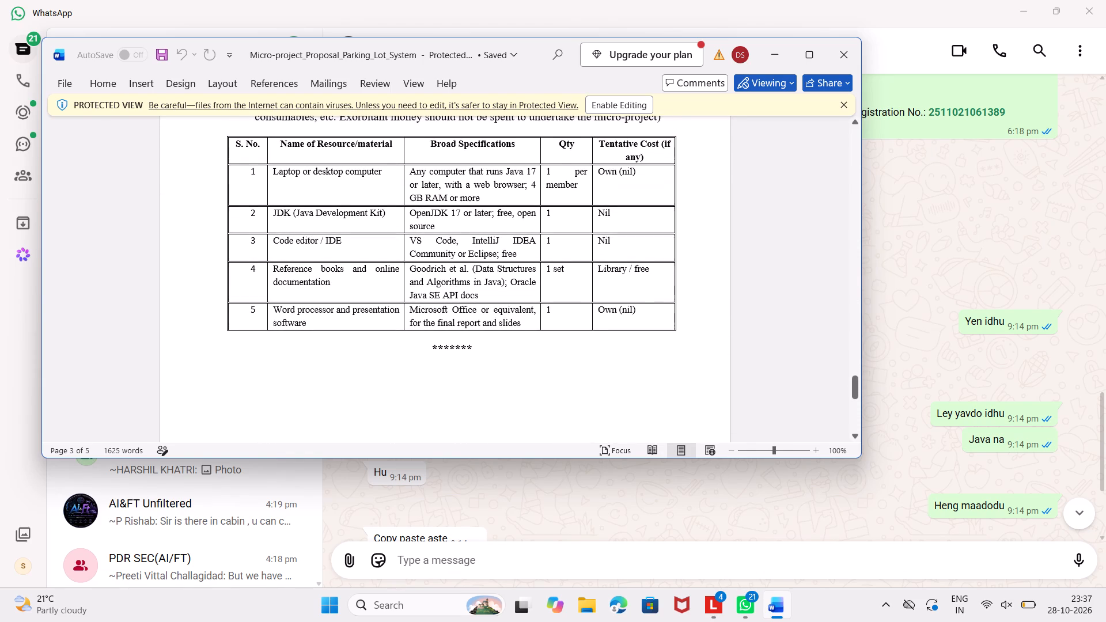
scroll(475, 267, "up", 8)
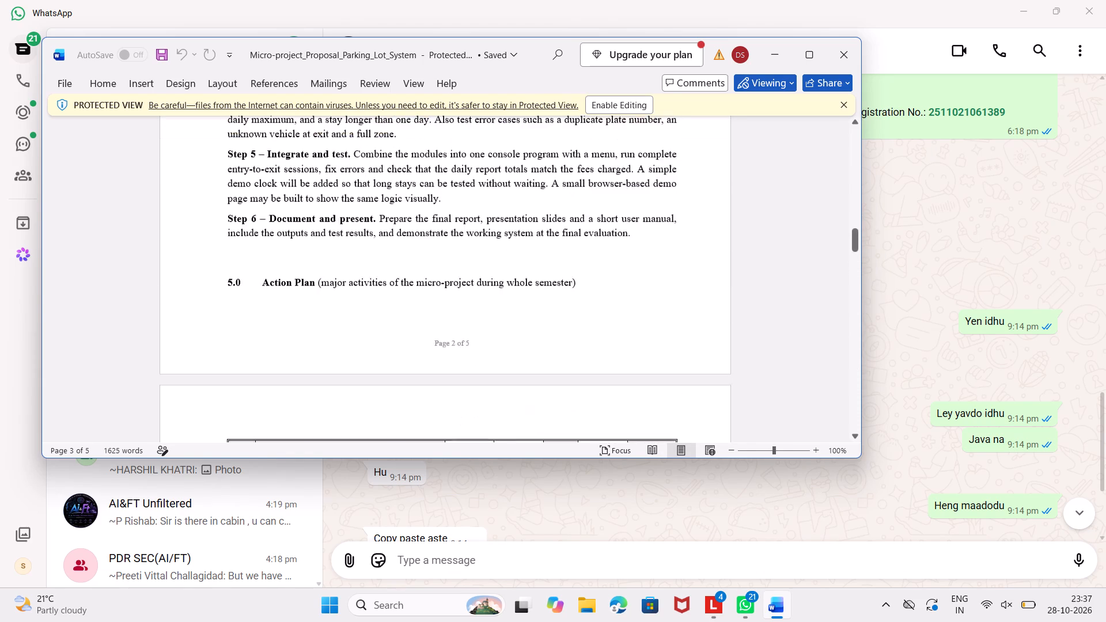
scroll(475, 267, "up", 2)
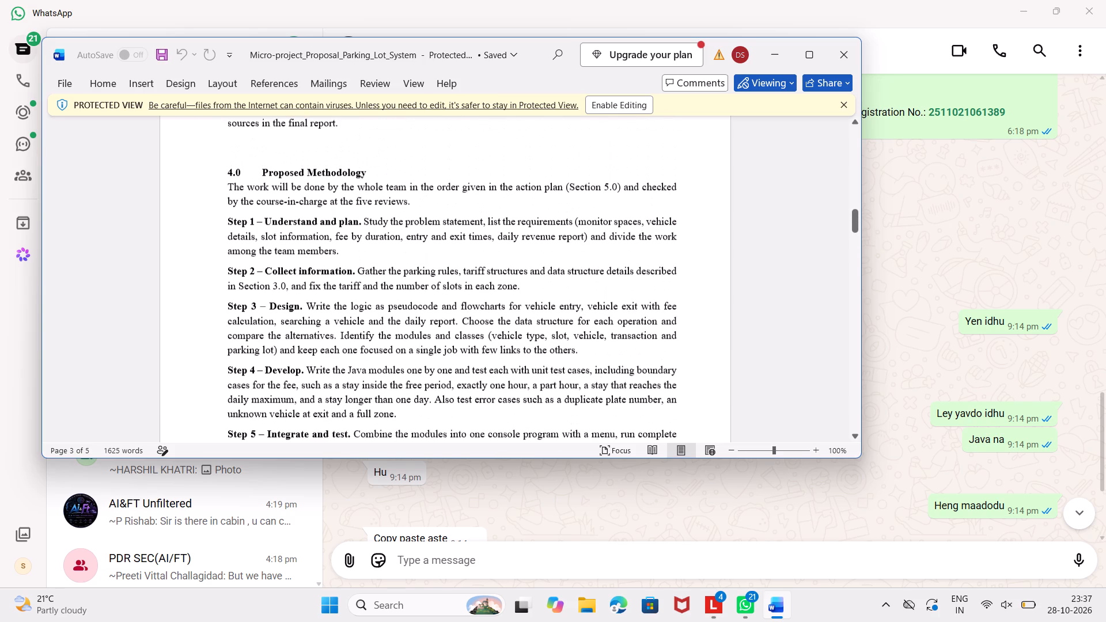
scroll(475, 267, "up", 3)
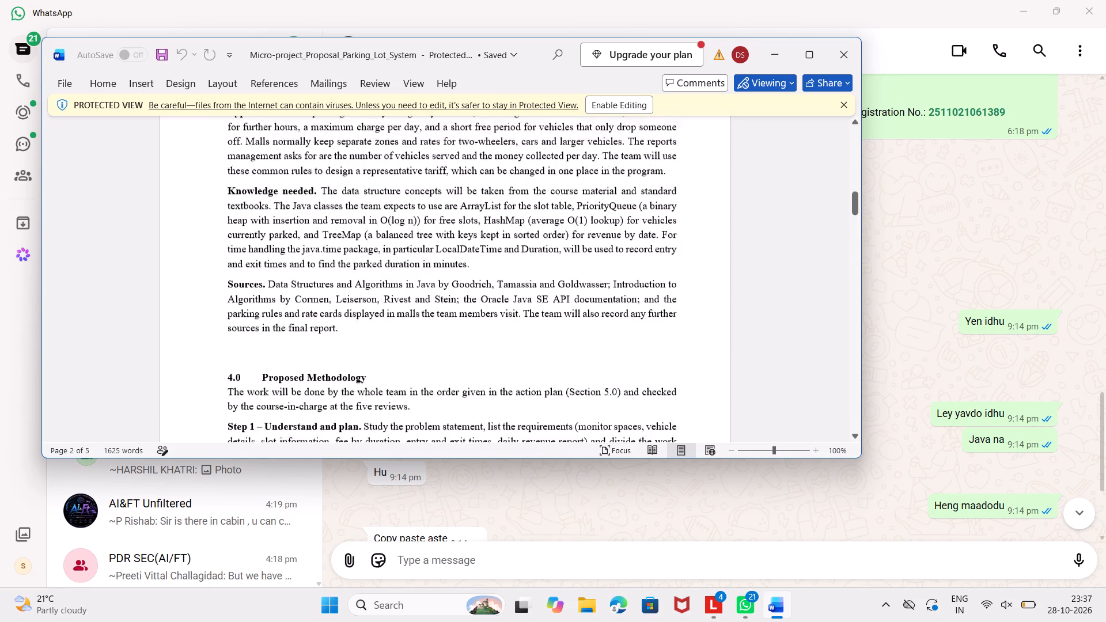
scroll(475, 267, "up", 3)
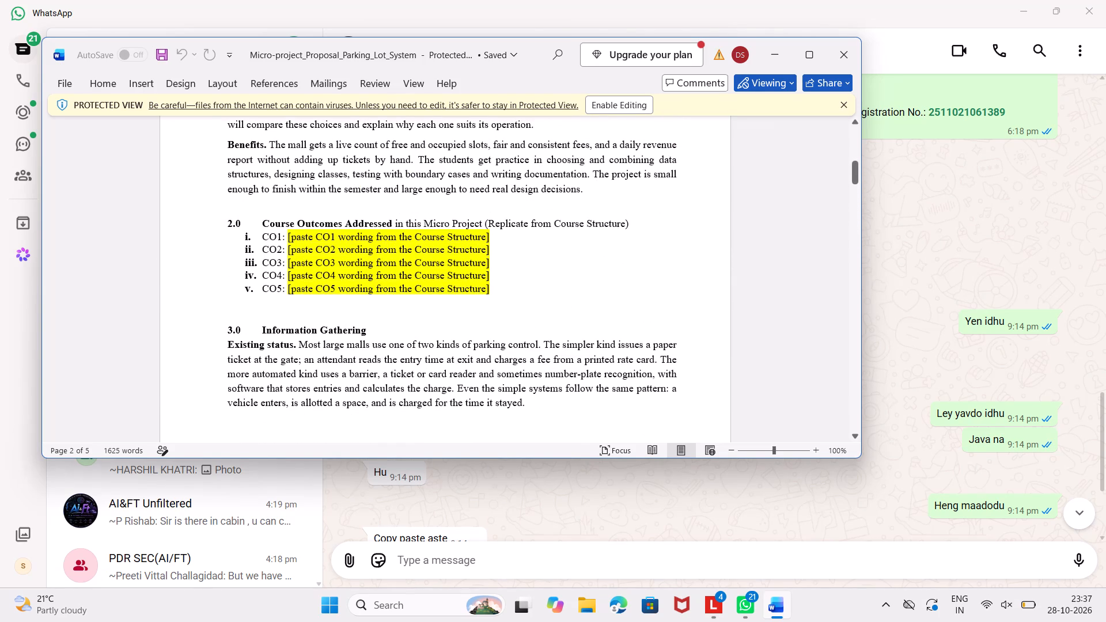
scroll(475, 267, "up", 2)
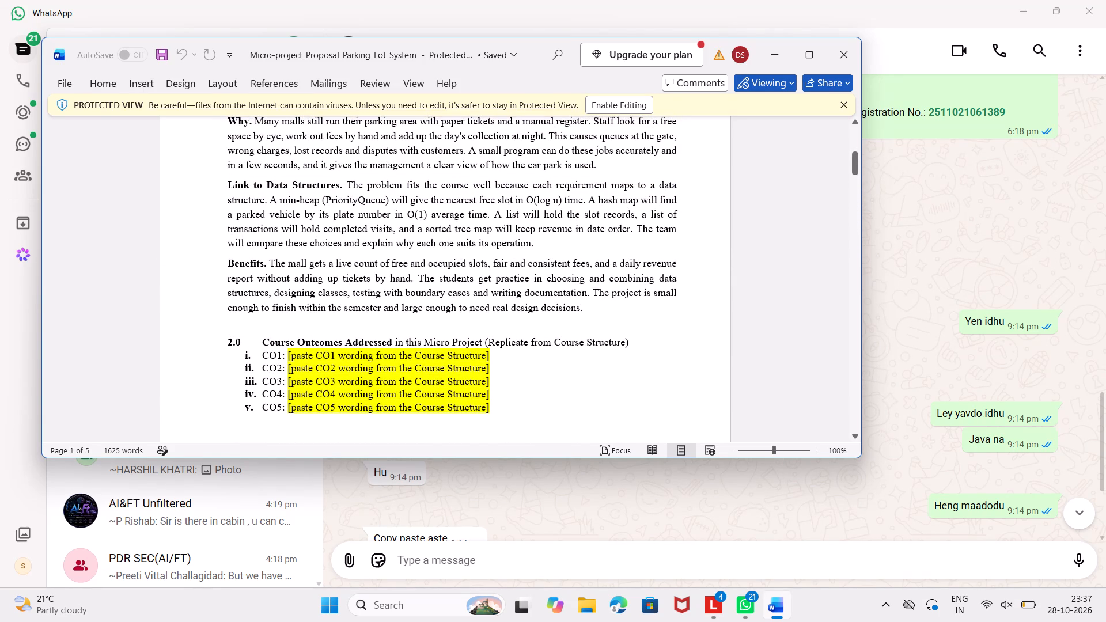
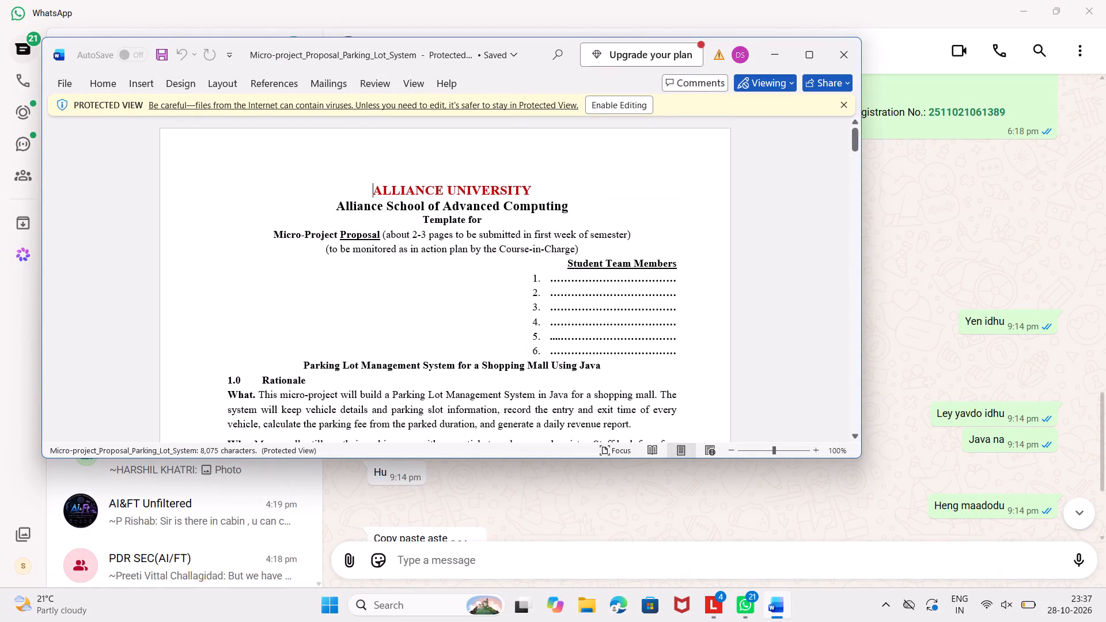
Enable editing for the Micro-project_Proposal_Parking_Lot_System document and maximize its window.
scroll(465, 268, "down", 4)
scroll(465, 268, "up", 8)
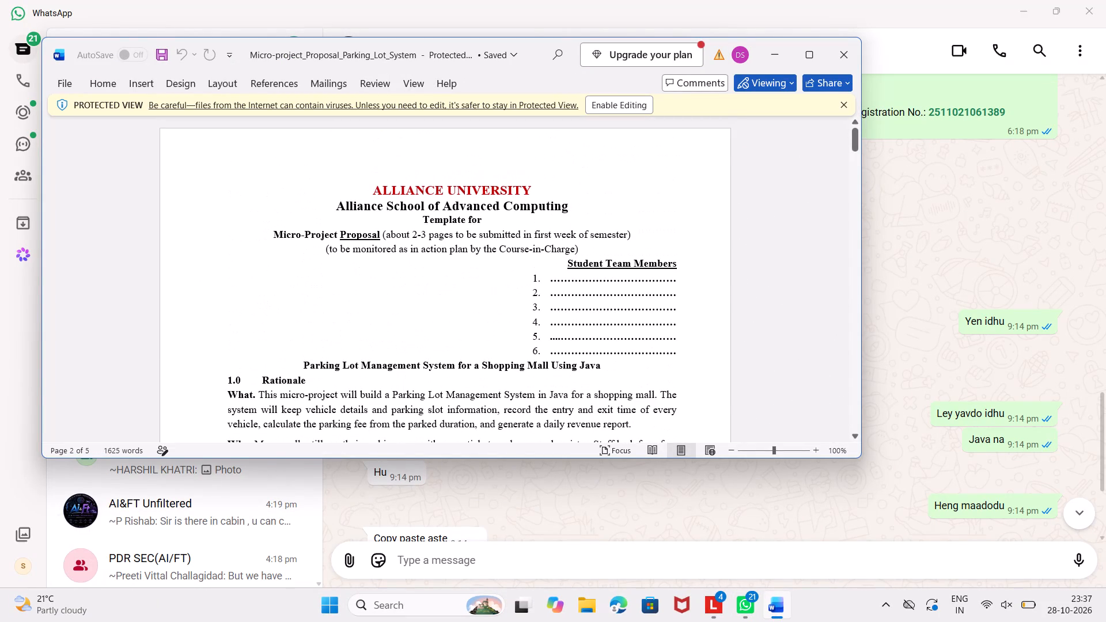
left_click(626, 105)
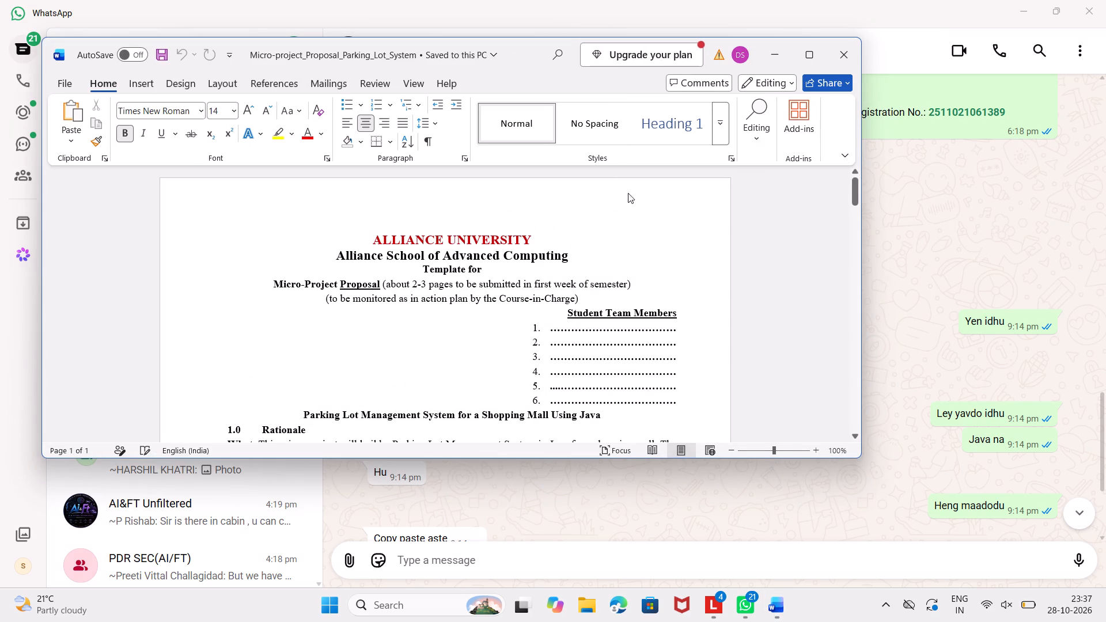
left_click(815, 52)
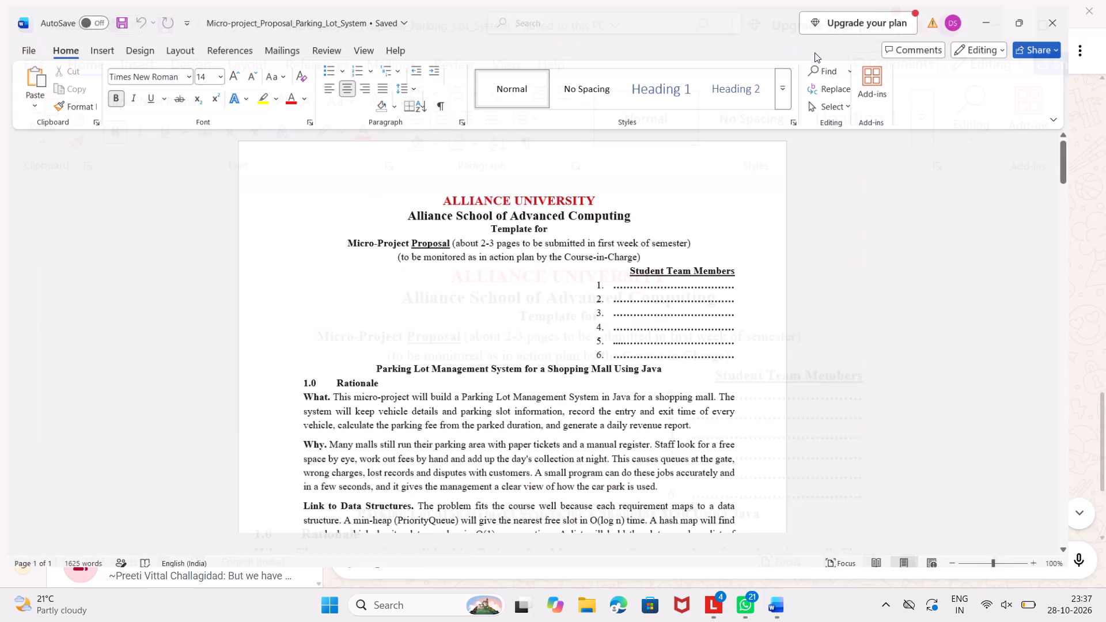
Look through the parking lot proposal from the title page to the resources table at the end.
scroll(627, 373, "down", 5)
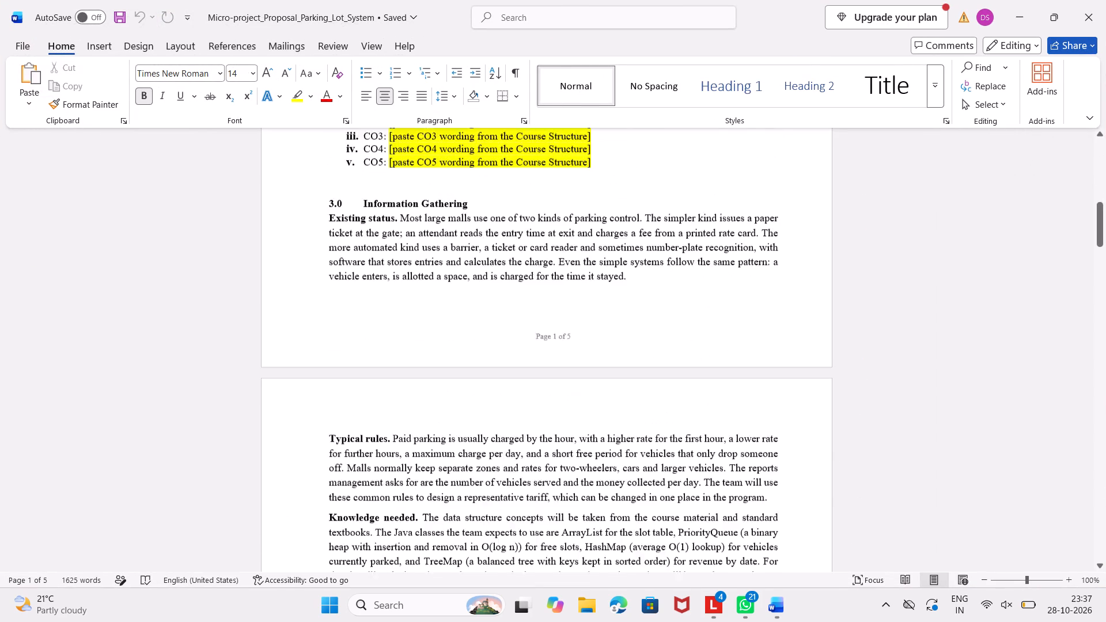
scroll(627, 373, "up", 9)
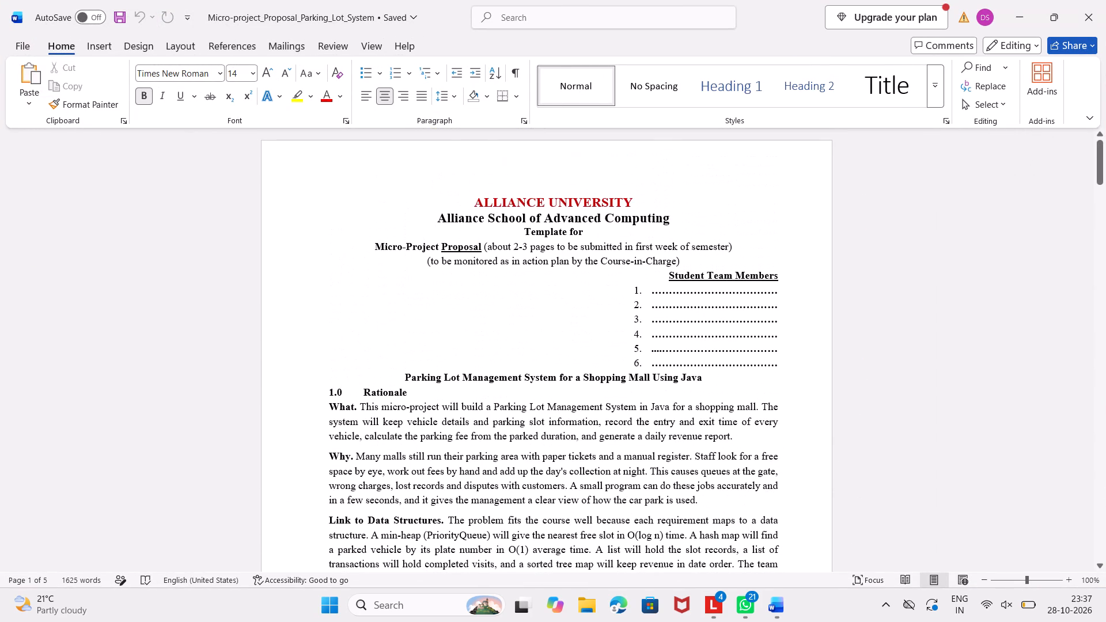
scroll(627, 373, "down", 7)
scroll(627, 373, "down", 20)
scroll(627, 373, "down", 20)
scroll(627, 373, "down", 9)
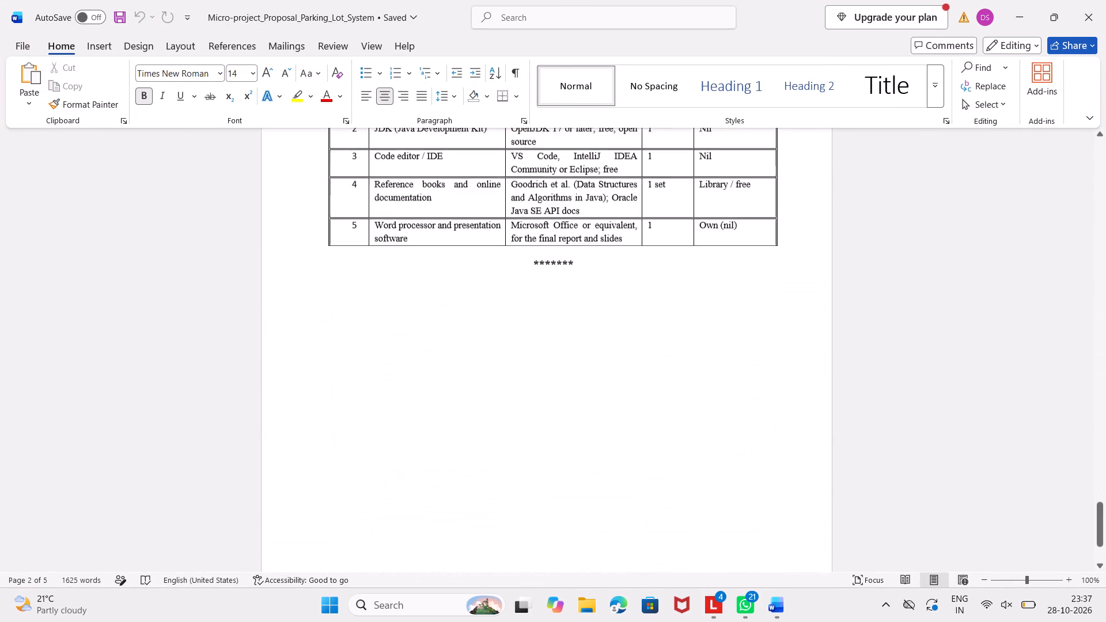
Return to the first page of the parking lot proposal, showing the title block and student team members list.
scroll(627, 373, "up", 10)
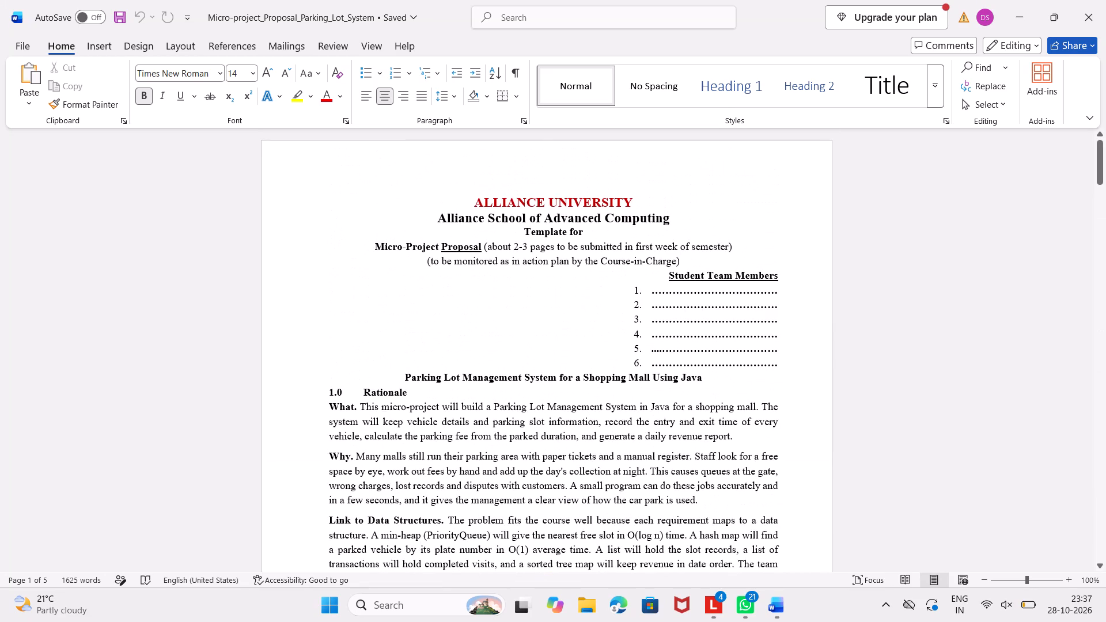
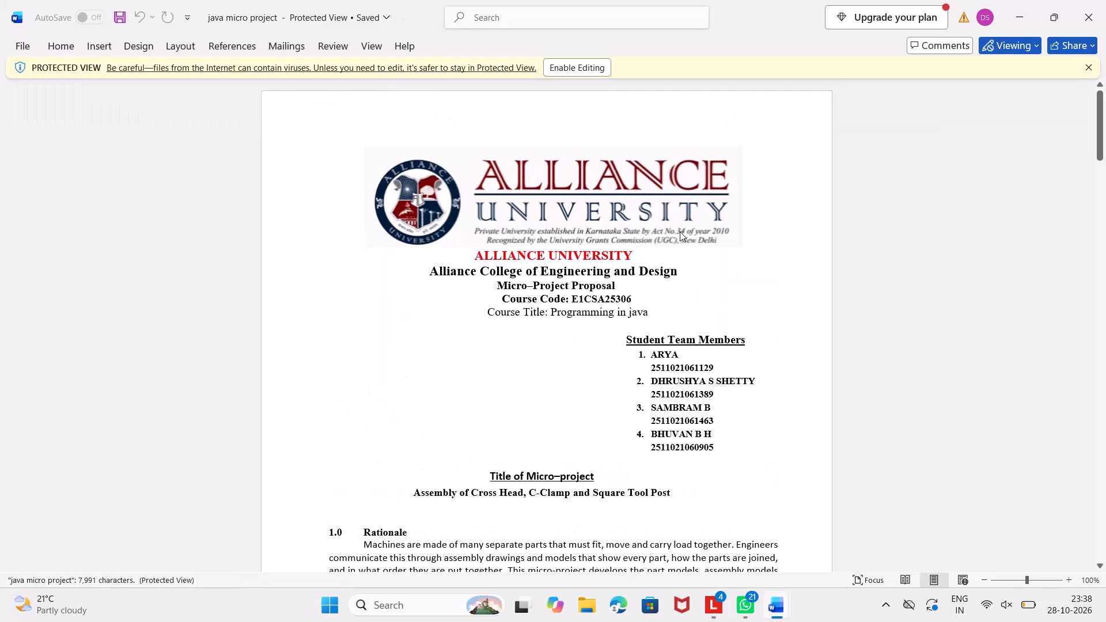
Select the Alliance University logo banner at the top of the java micro project document's title page.
scroll(651, 334, "down", 5)
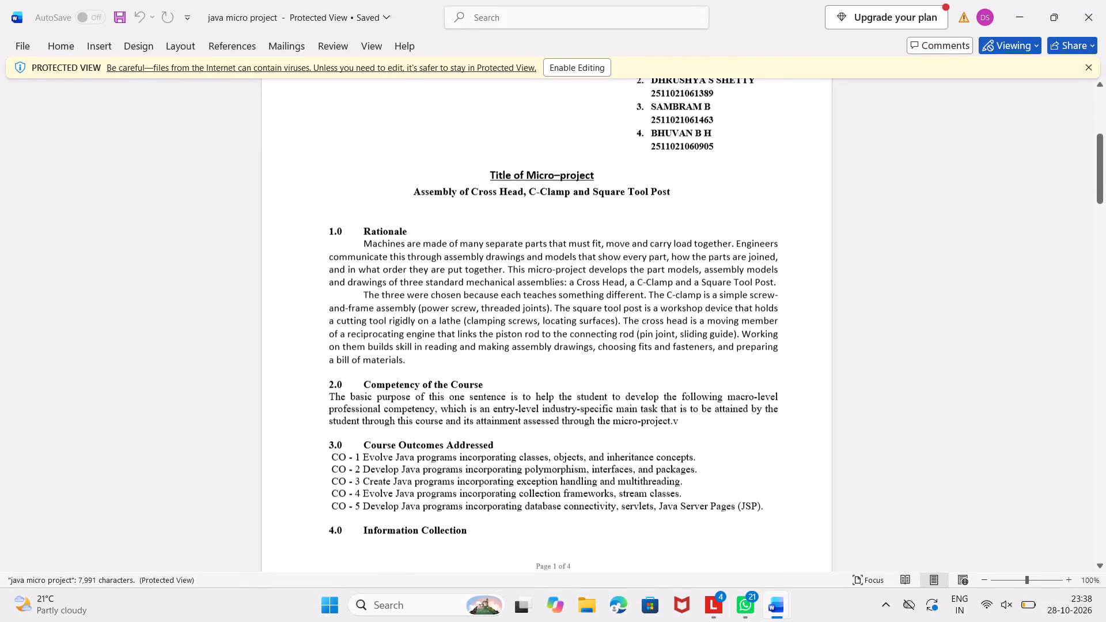
scroll(435, 274, "up", 1)
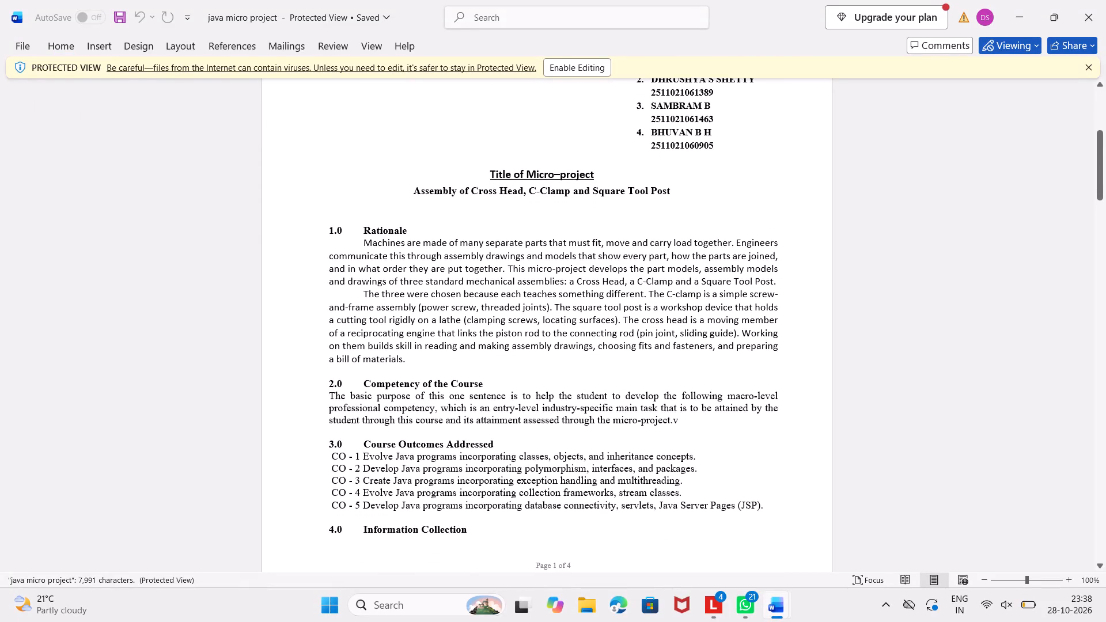
scroll(435, 274, "up", 2)
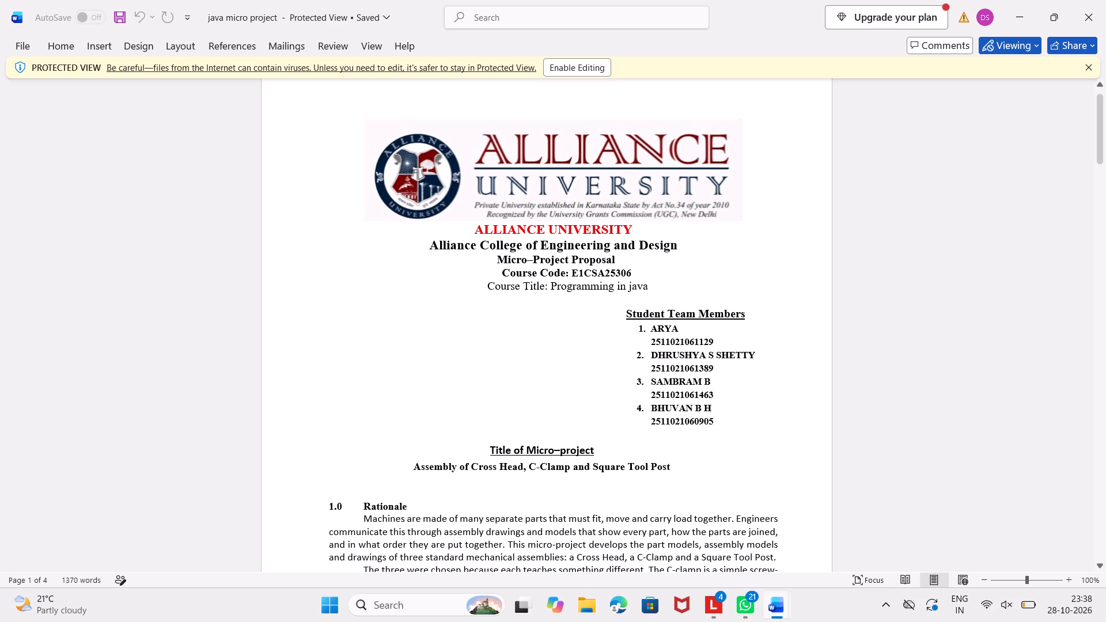
left_click_drag(366, 141, 498, 216)
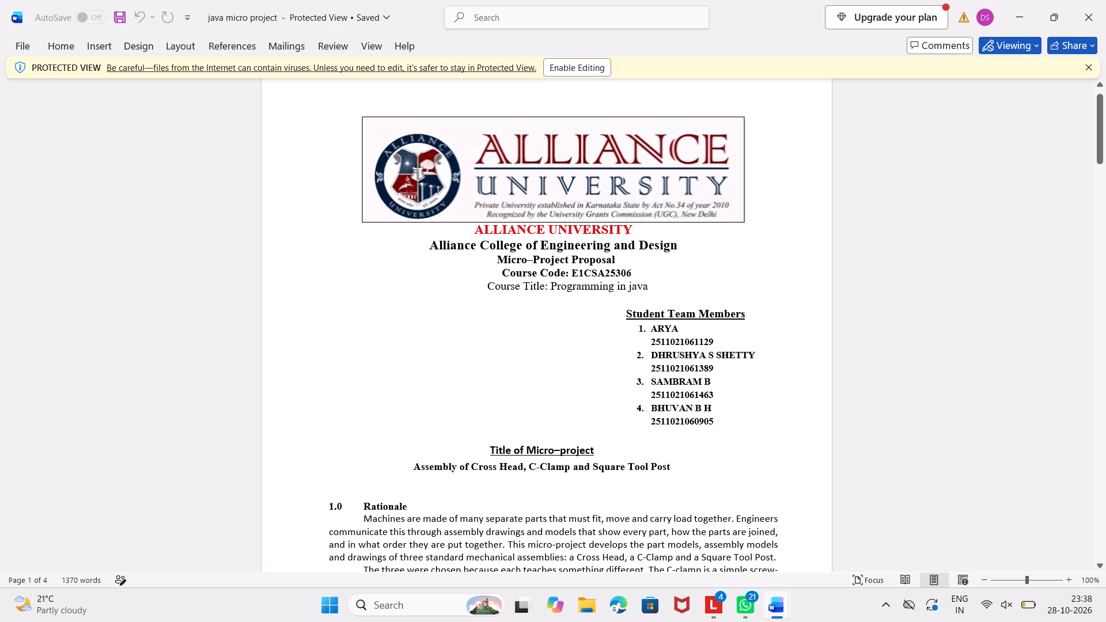
Copy the title-page text in the java micro project document, from the ALLIANCE UNIVERSITY line through the fourth team member's ID number.
left_click_drag(498, 216, 497, 207)
left_click_drag(476, 225, 476, 232)
left_click(476, 232)
left_click_drag(476, 232, 703, 427)
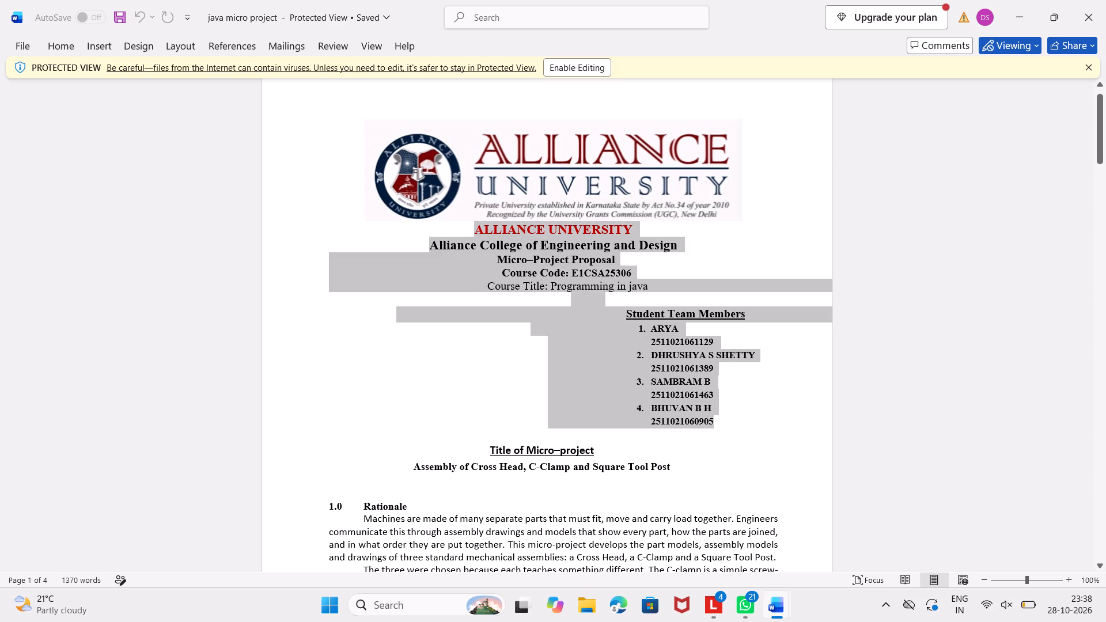
left_click_drag(703, 427, 704, 427)
key("ctrl+c")
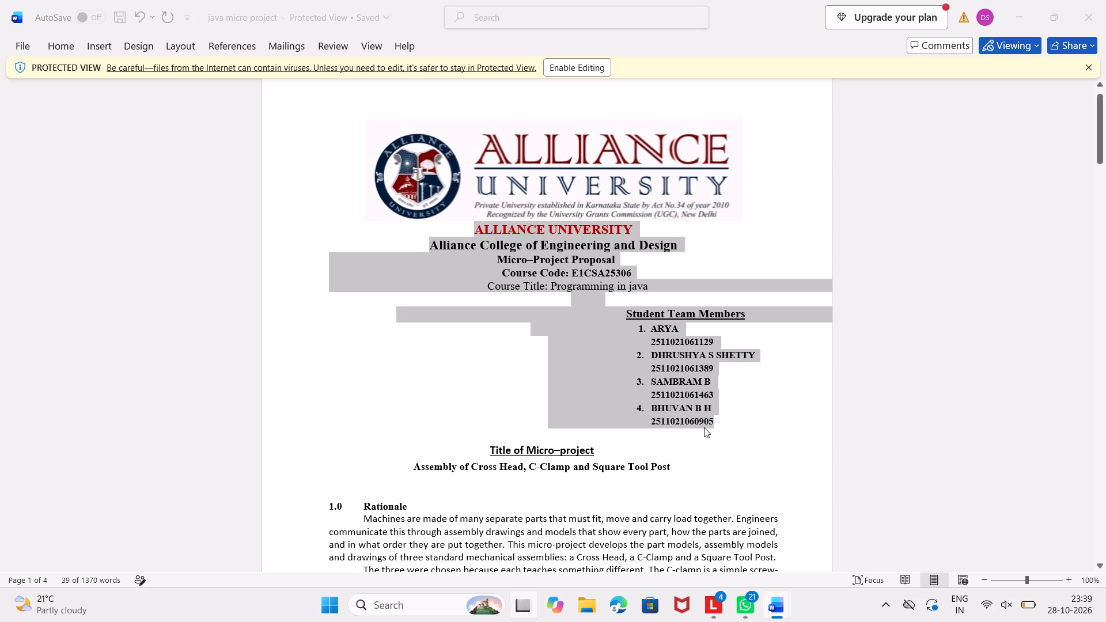
Replace the parking lot proposal's template heading and blank member list with the copied block, keeping the project title on its own line.
left_click(737, 146)
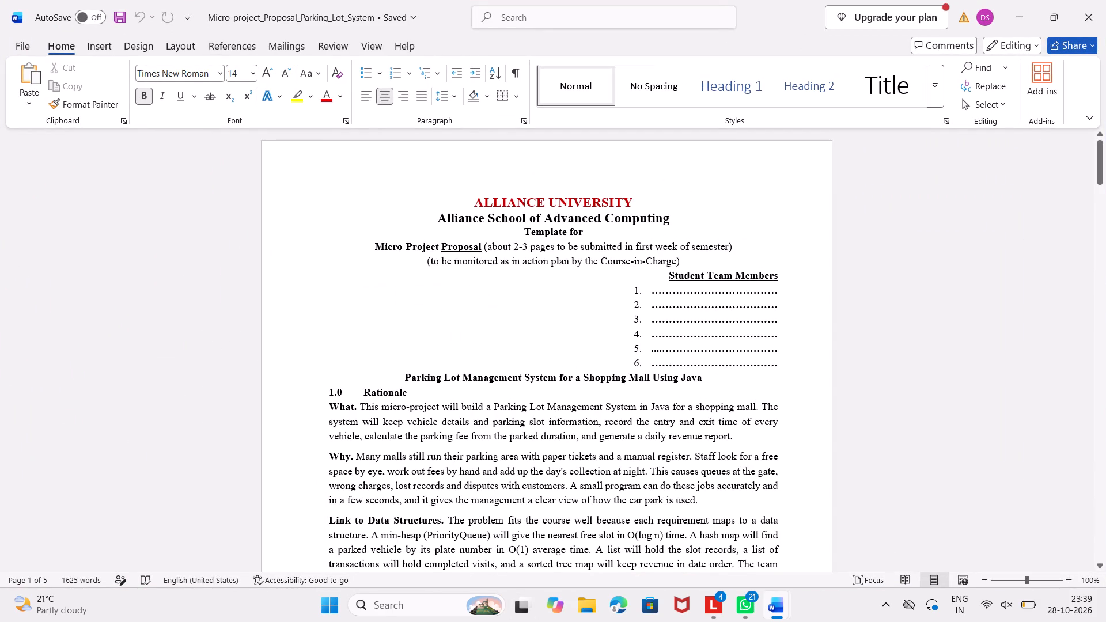
left_click_drag(474, 201, 689, 375)
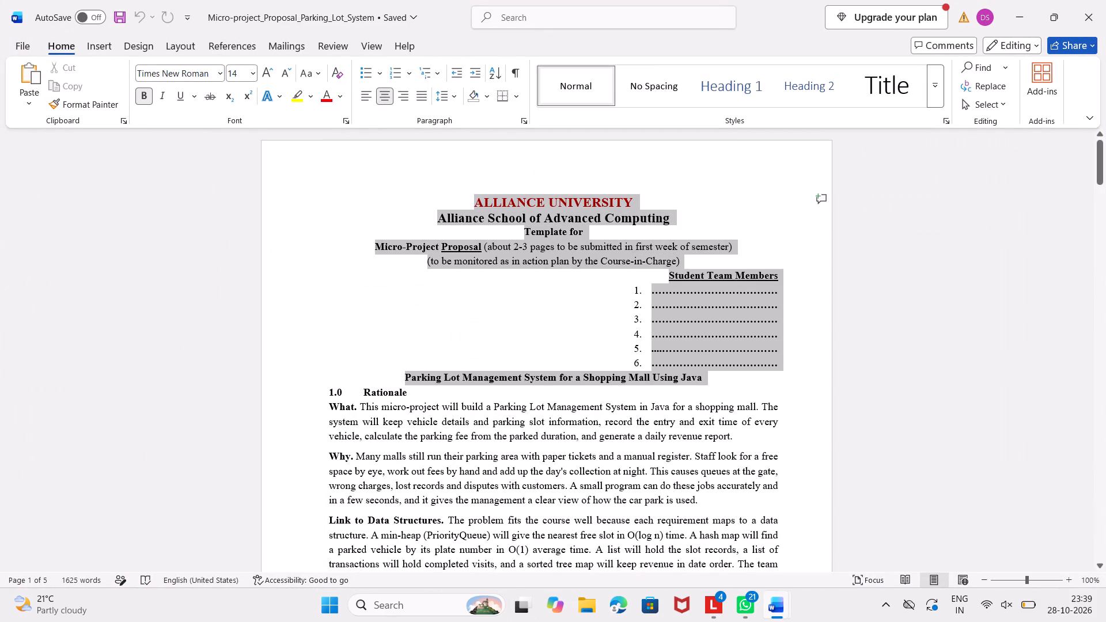
left_click_drag(689, 375, 701, 362)
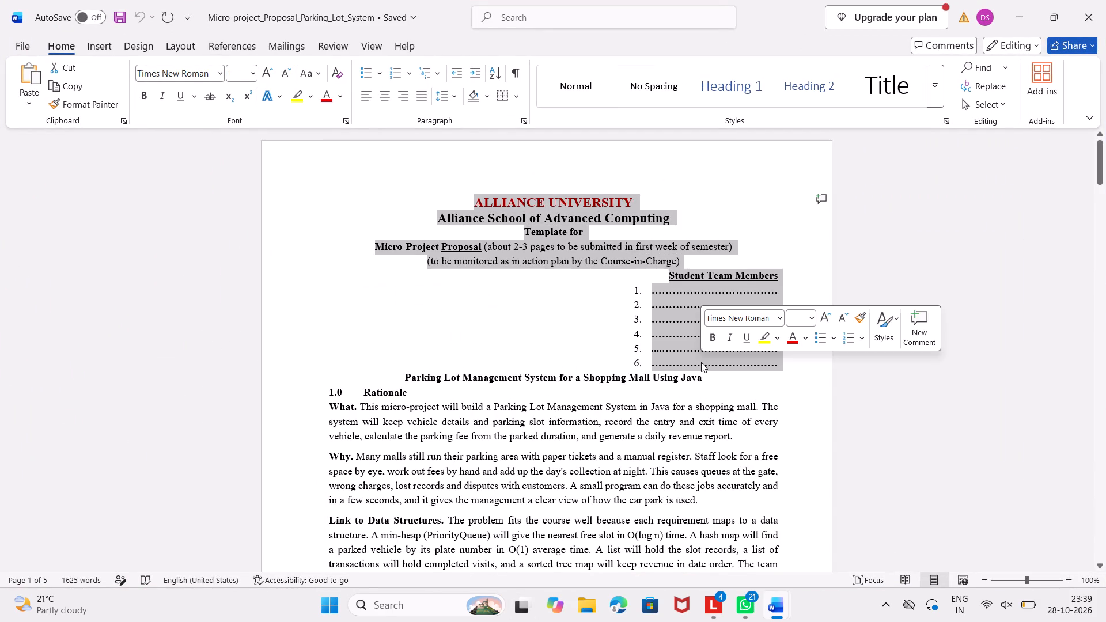
key("BackSpace")
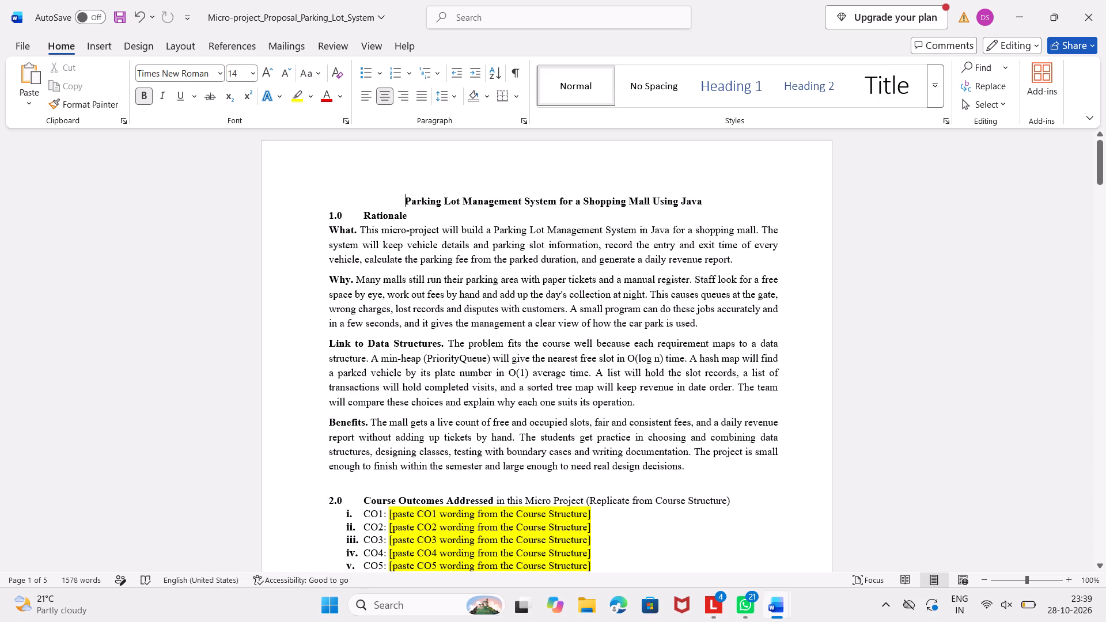
key("ctrl+v")
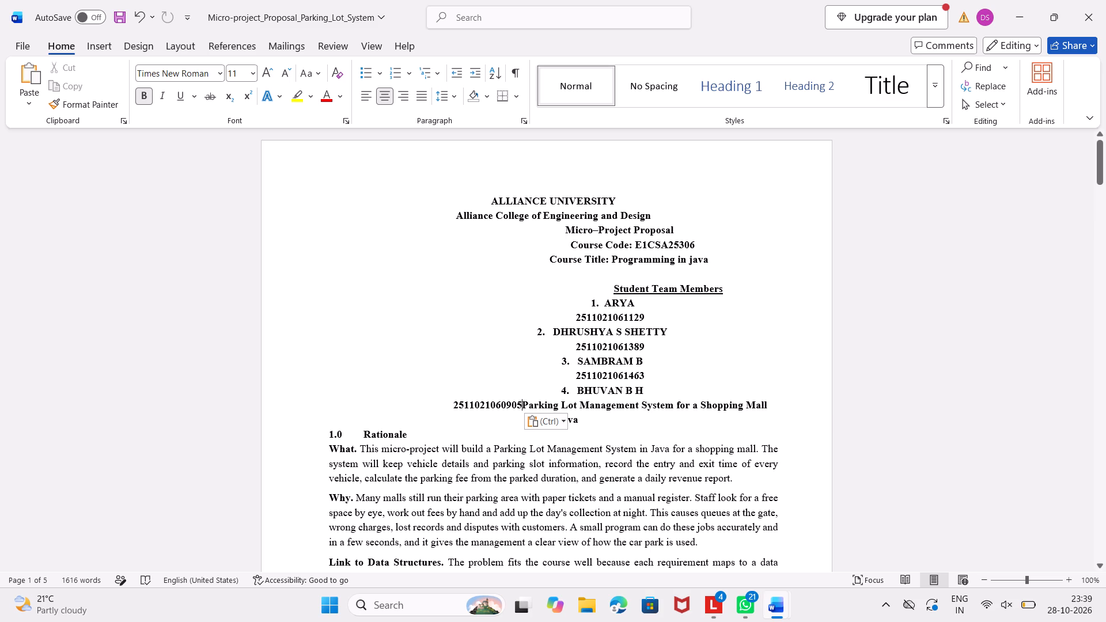
key("Return")
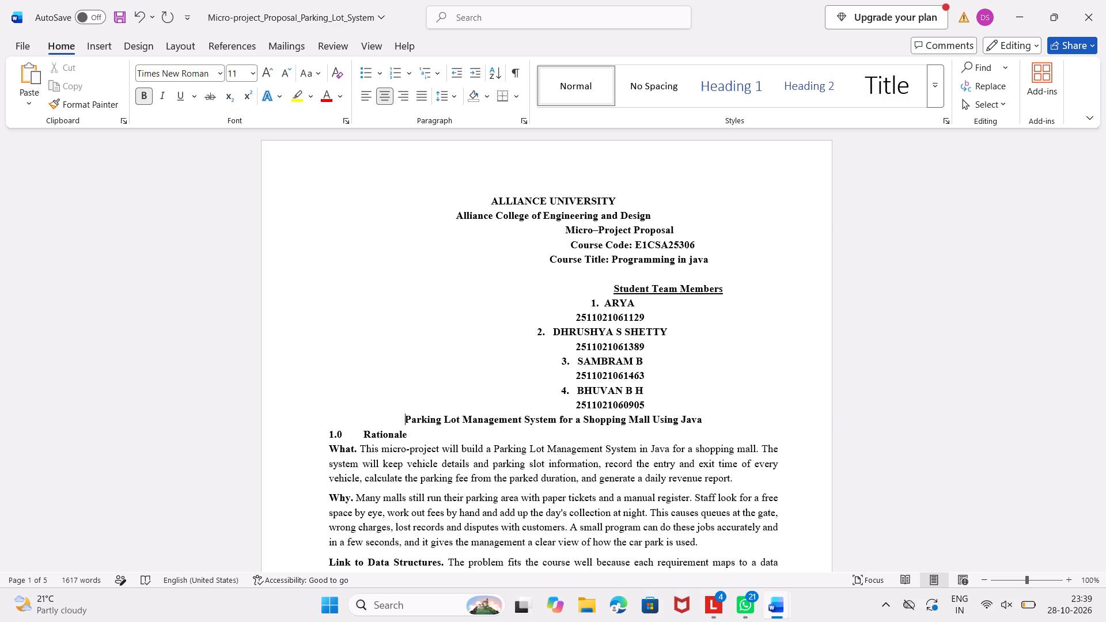
Indent the second team member's name line with spaces to shift it under the Student Team Members heading.
left_click(535, 331)
key("space")
key("space")
key("space")
key("space")
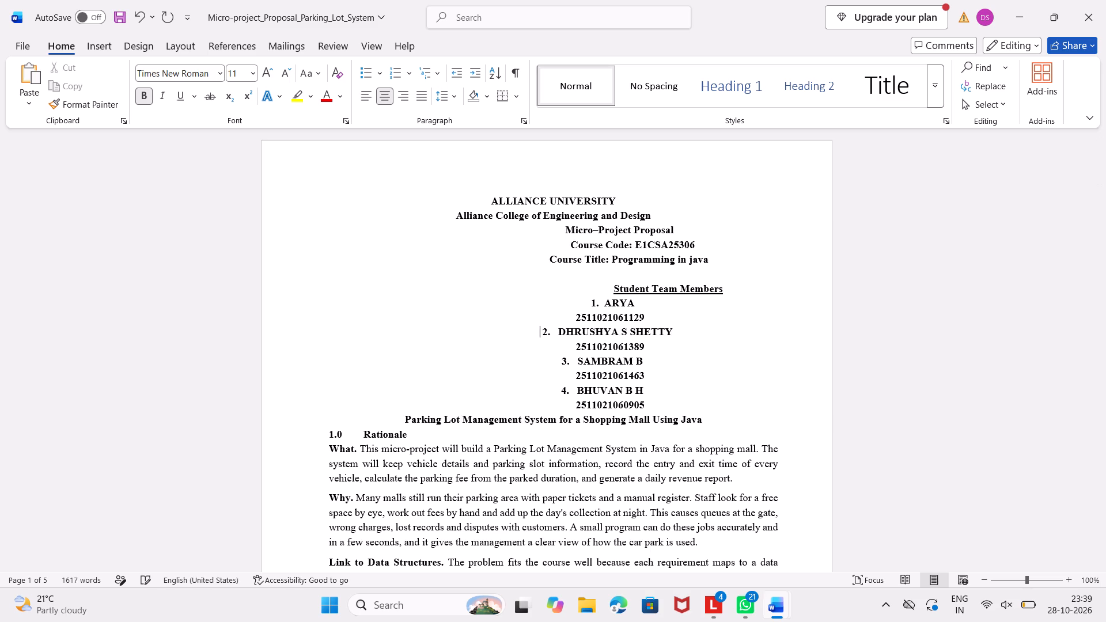
key("space")
key("space")
key("space")
key("space")
key("space")
key("space")
key("space")
key("space")
key("space")
key("space")
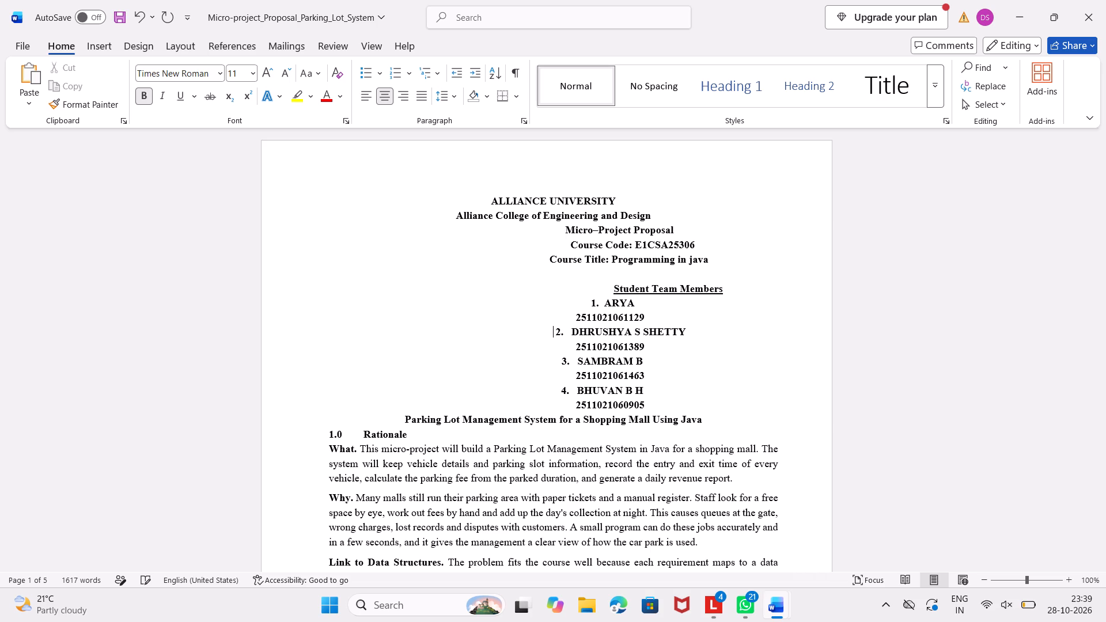
key("space")
key("space")
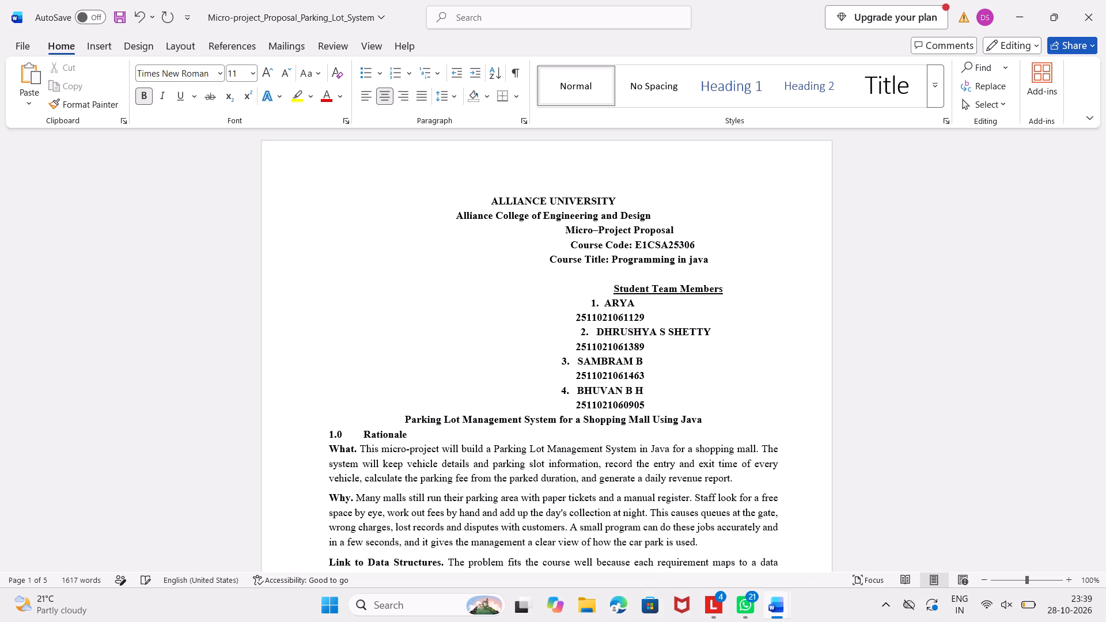
key("space")
key("space")
key("space")
key("space")
key("space")
key("space")
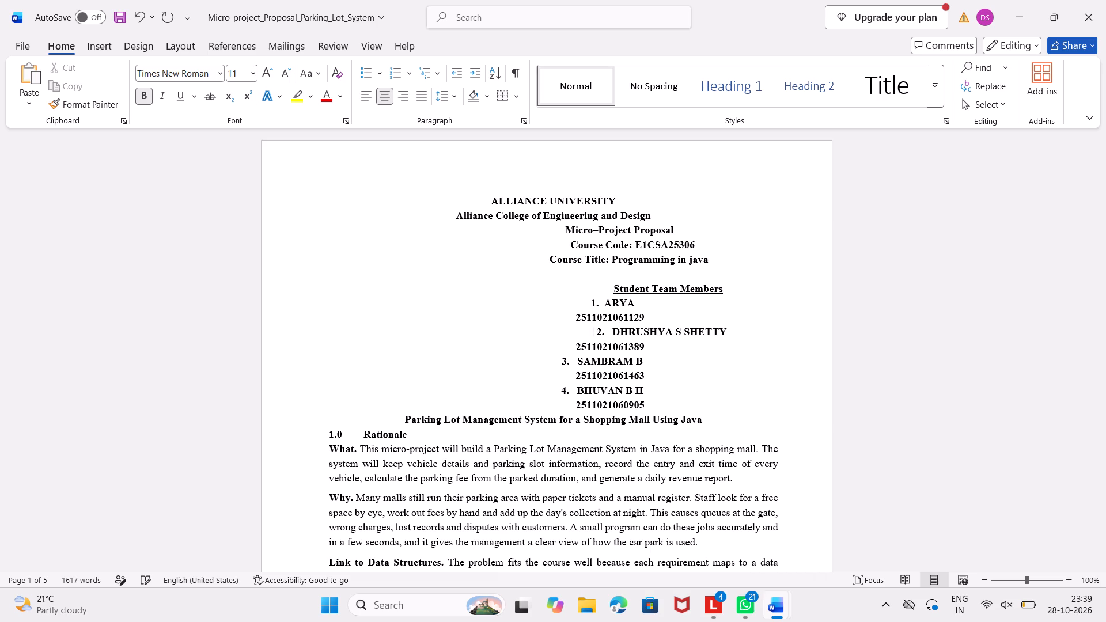
key("space")
key("space")
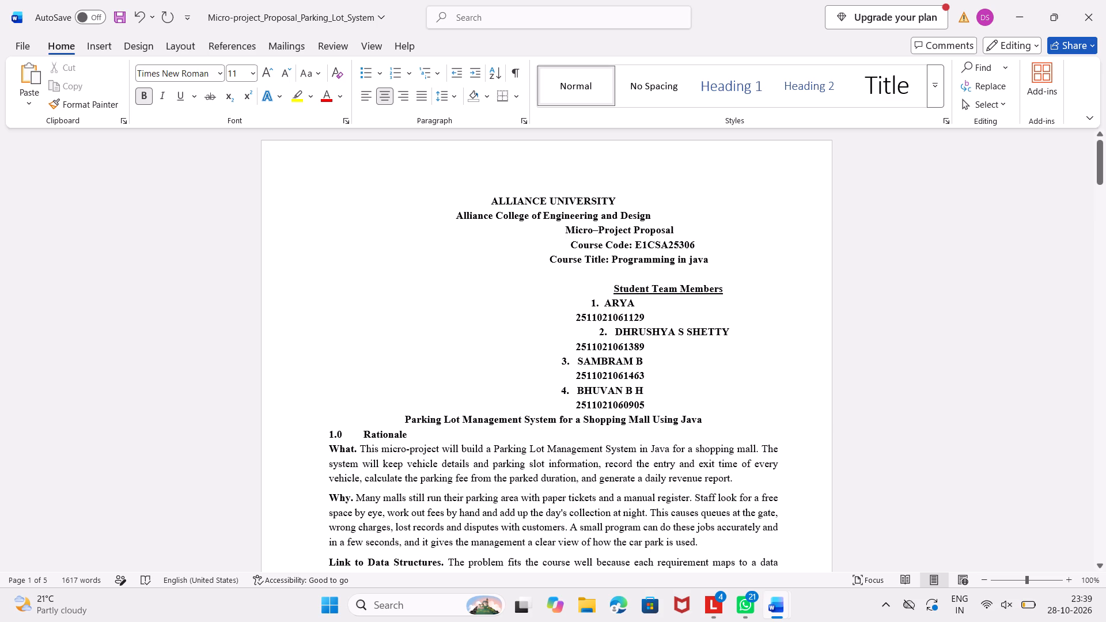
Indent the first team member's name line with spaces so its number lines up with the start of the Student Team Members heading.
left_click(587, 302)
key("space")
key("space")
key("space")
key("space")
key("space")
key("space")
key("space")
key("space")
key("space")
key("space")
key("space")
key("space")
key("space")
key("space")
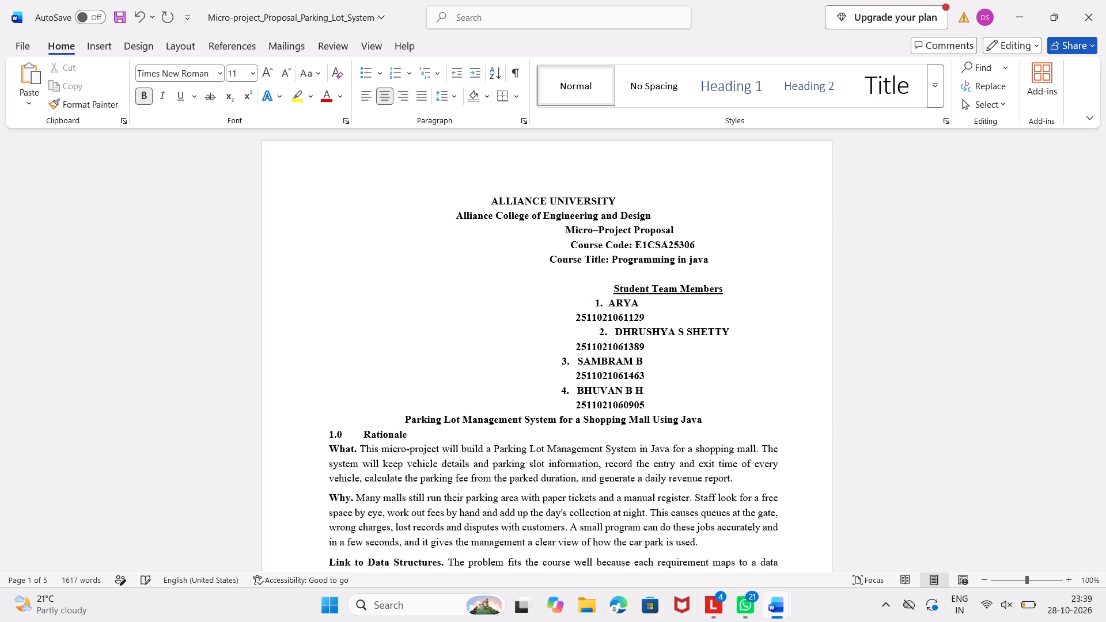
key("space")
key("space")
key("space")
key("space")
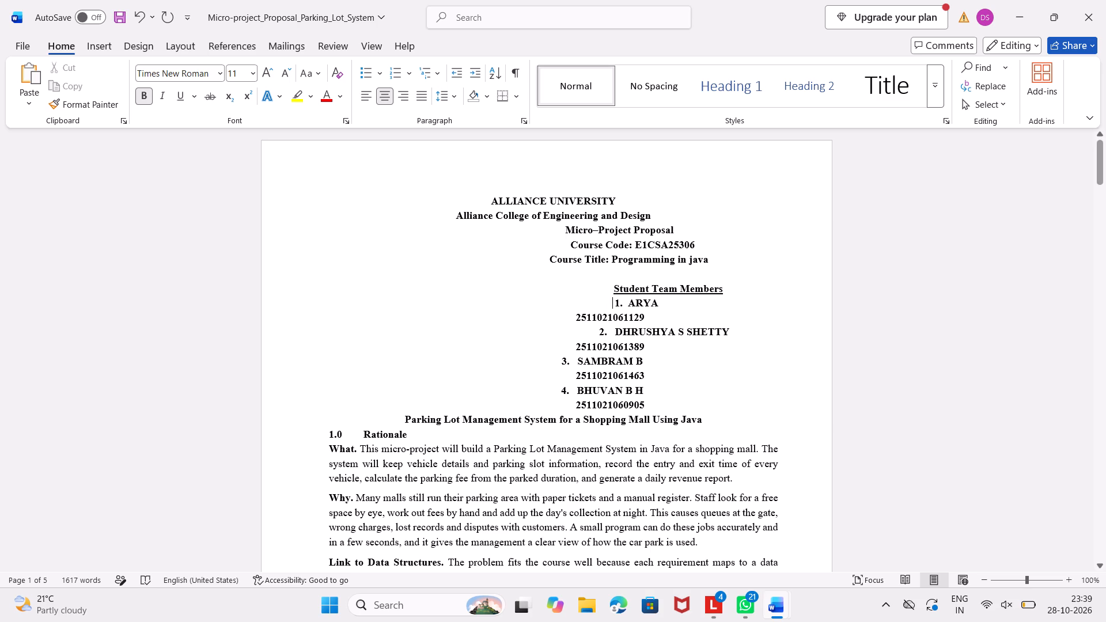
Indent the first team member's ID number with spaces so it lines up beneath that member's name.
left_click(573, 316)
key("space")
key("space")
key("space")
key("space")
key("space")
key("space")
key("space")
key("space")
key("space")
key("space")
key("space")
key("space")
key("space")
key("space")
key("space")
key("space")
key("space")
key("space")
key("space")
key("space")
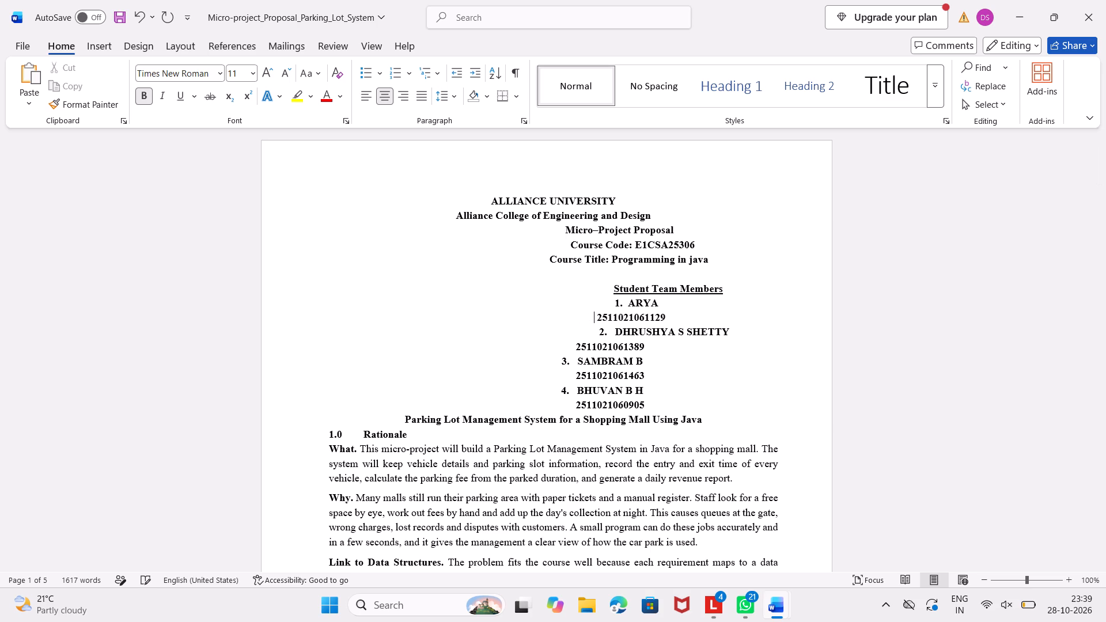
key("space")
key("space")
key("space")
key("space")
key("space")
key("space")
key("space")
key("space")
key("space")
key("space")
key("space")
key("space")
key("space")
key("space")
key("space")
key("space")
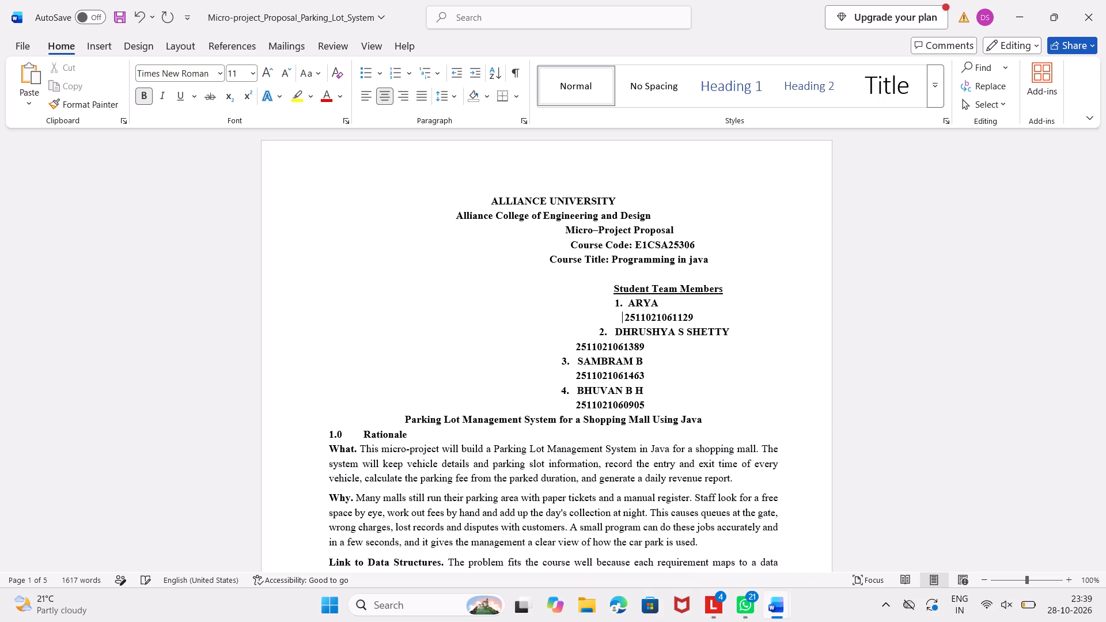
key("space")
key("space")
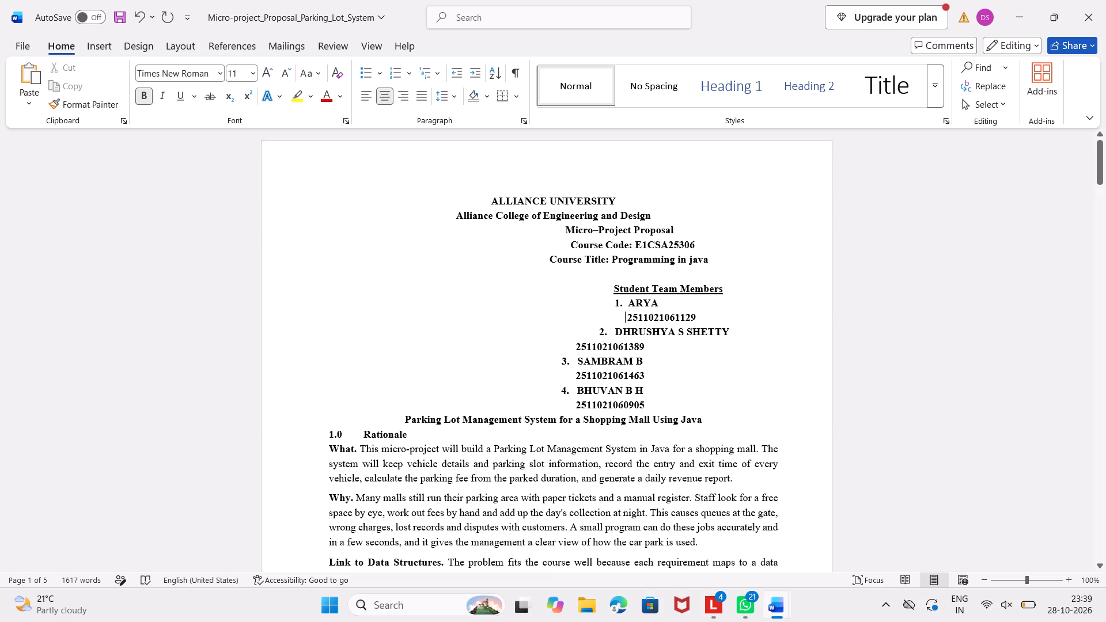
Align the second team member's name line with the first member's by adding leading spaces and tightening the gap after the number 2.
left_click(597, 331)
key("space")
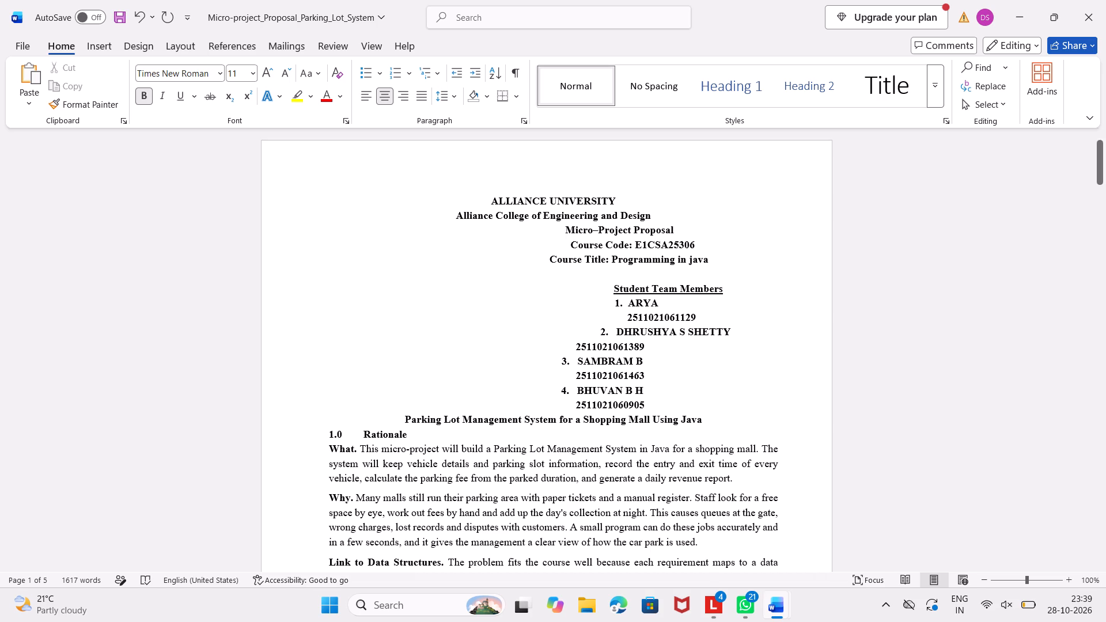
key("space")
key("space")
key("space")
key("space")
key("space")
key("space")
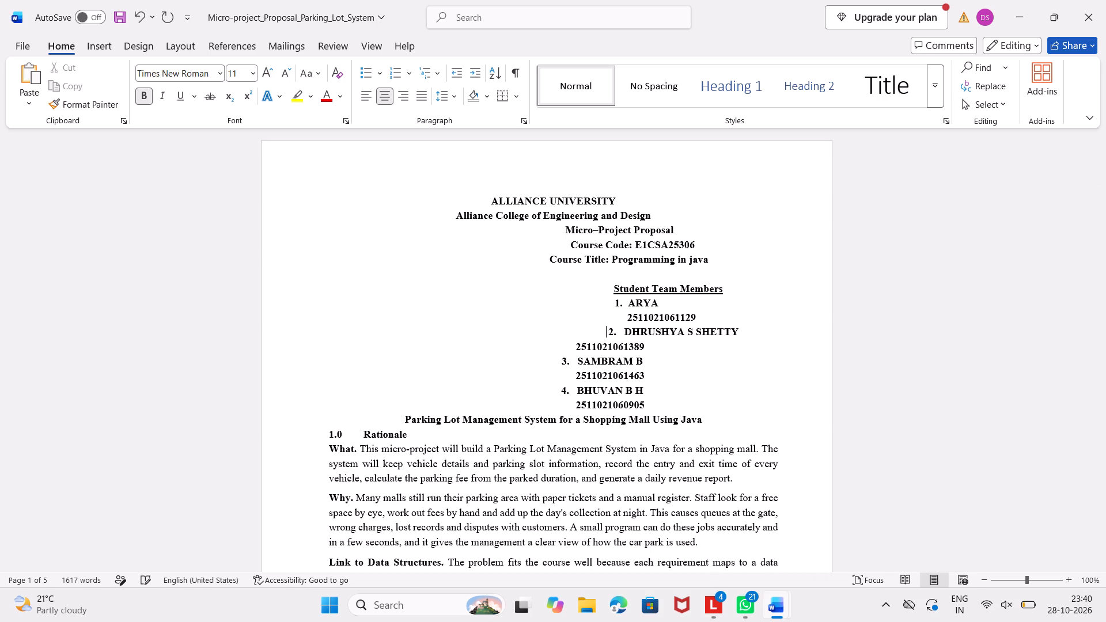
key("space")
key("space")
key("space")
key("space")
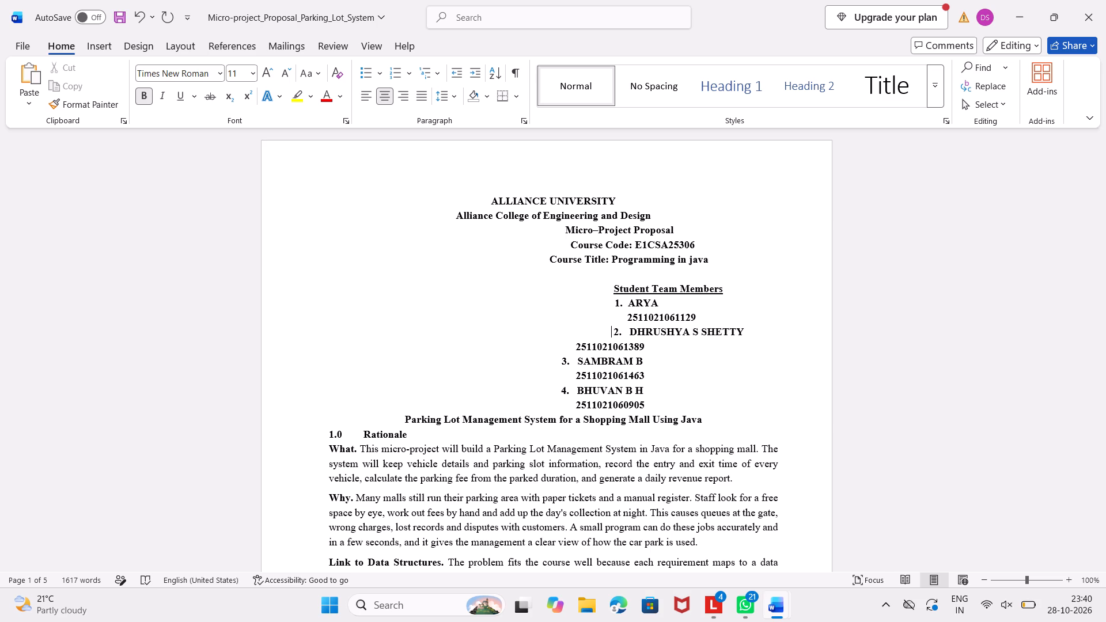
left_click(627, 332)
key("BackSpace")
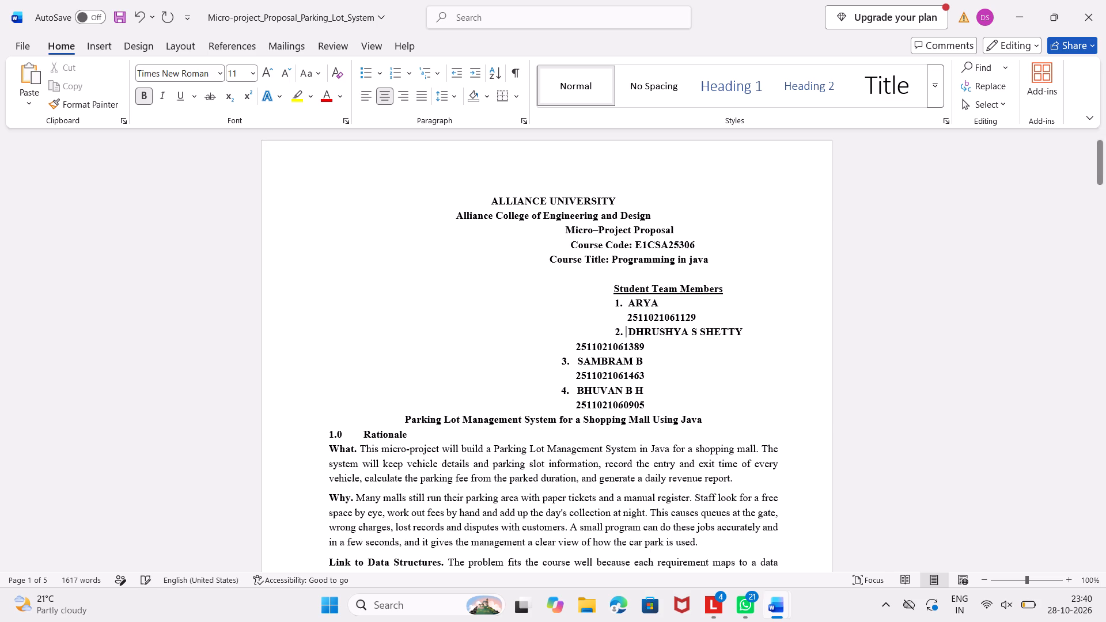
Indent the second team member's ID number with spaces so it lines up beneath that member's name.
left_click(575, 346)
key("space")
key("space")
key("space")
key("space")
key("space")
key("space")
key("space")
key("space")
key("space")
key("space")
key("space")
key("space")
key("space")
key("space")
key("space")
key("space")
key("space")
key("space")
key("space")
key("space")
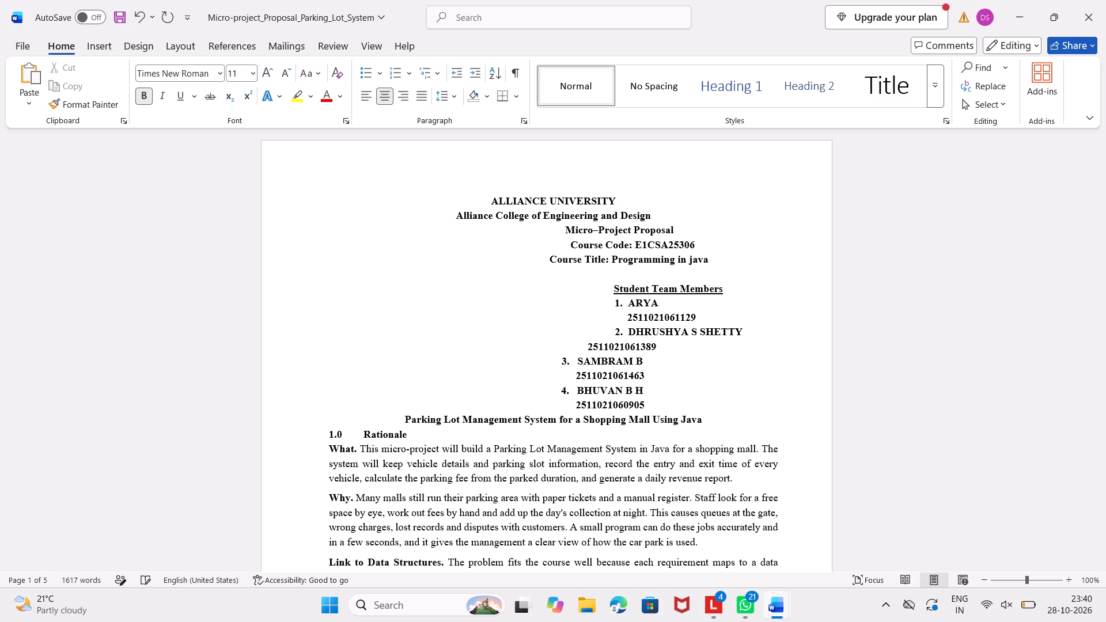
key("space")
key("space")
key("space")
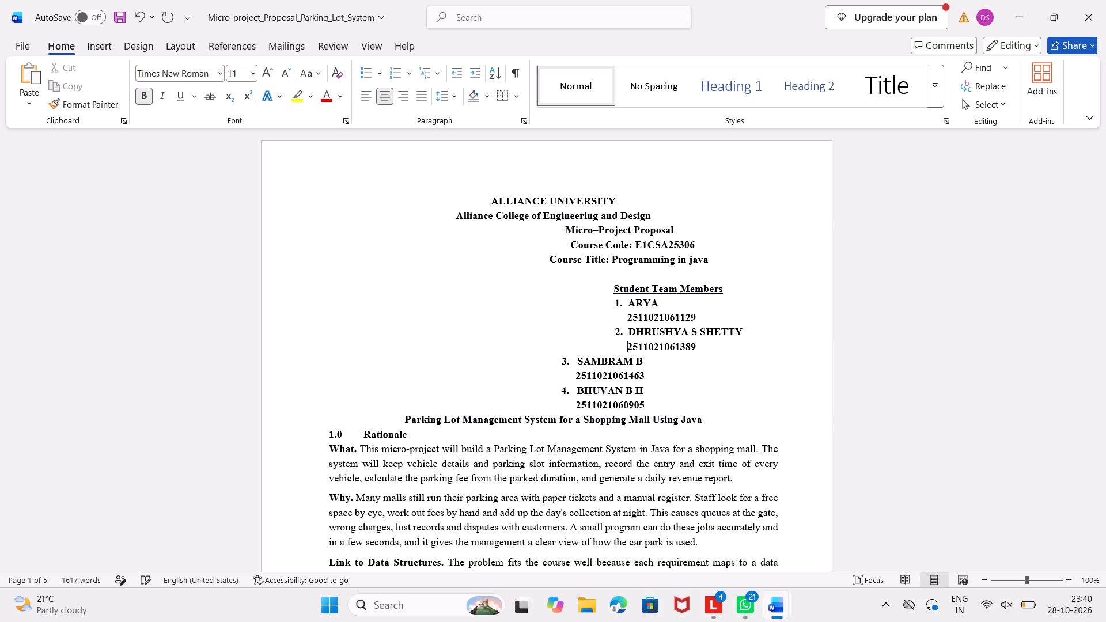
Indent the third team member's name line with spaces so its number lines up with the list numbers above.
left_click(560, 361)
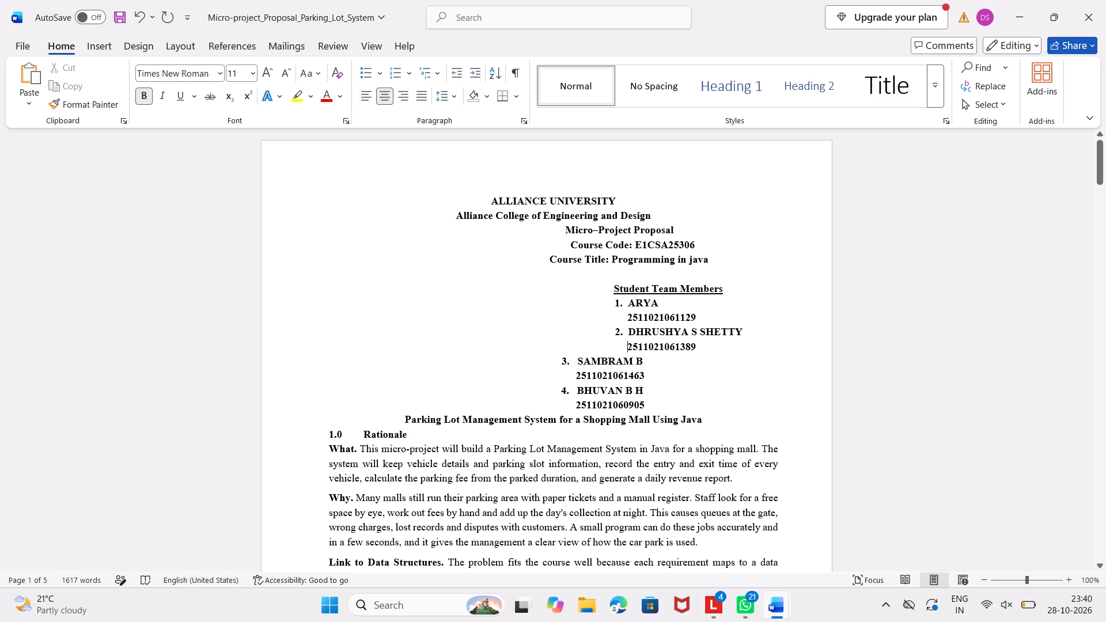
key("space")
key("space")
key("space")
key("space")
key("space")
key("space")
key("space")
key("space")
key("space")
key("space")
key("space")
key("space")
key("space")
key("space")
key("space")
key("space")
key("space")
key("space")
key("space")
key("space")
key("space")
key("space")
key("space")
key("space")
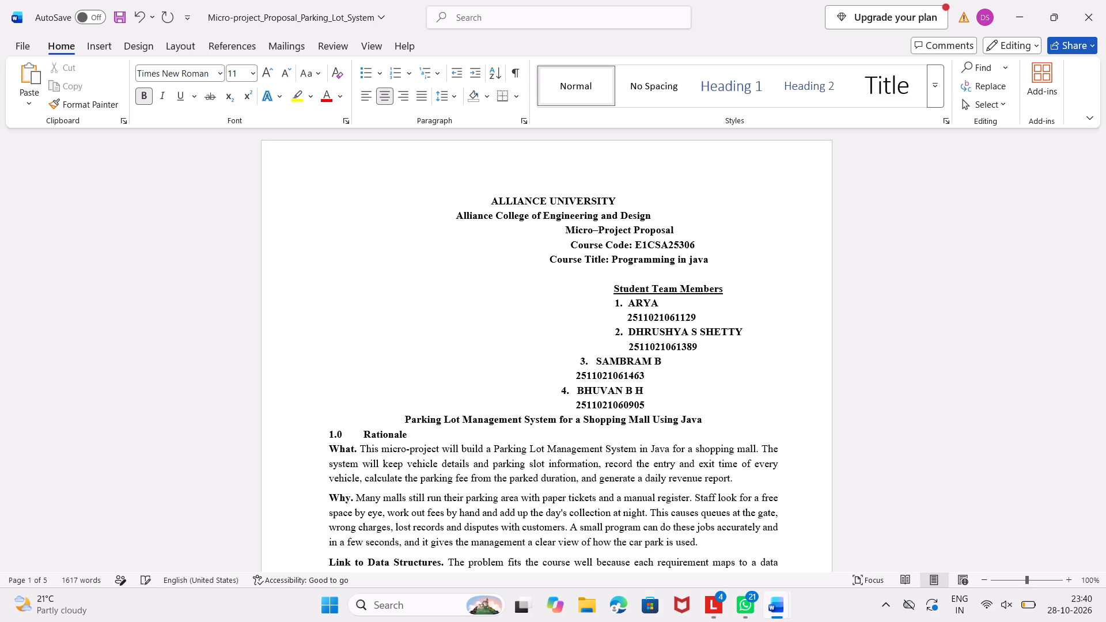
key("space")
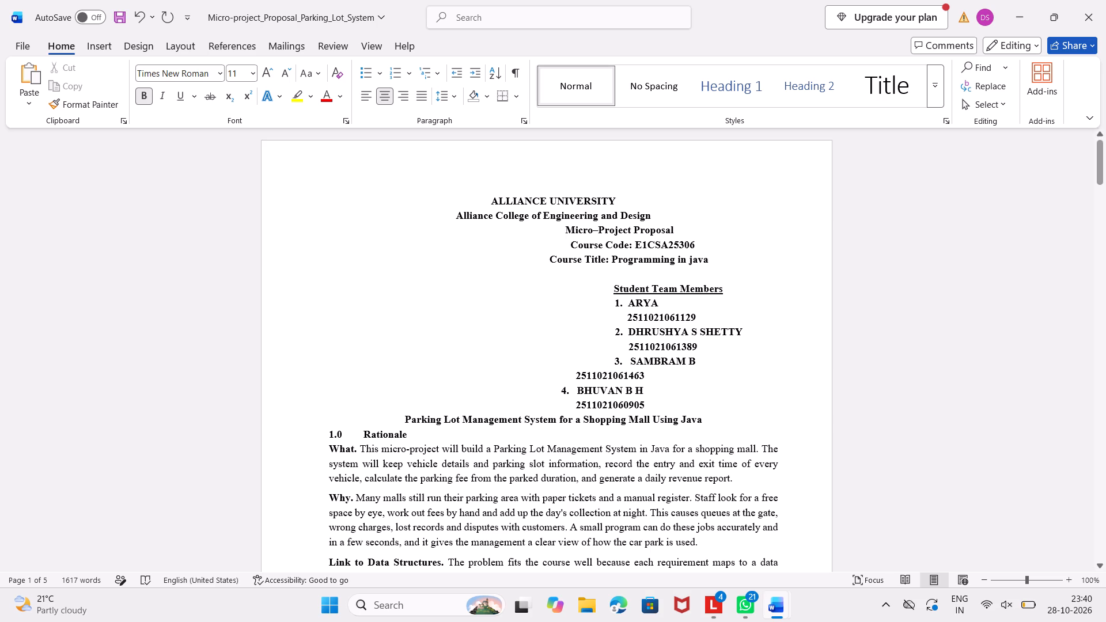
Indent the third team member's ID number with spaces so it lines up beneath that member's name.
left_click(570, 374)
key("space")
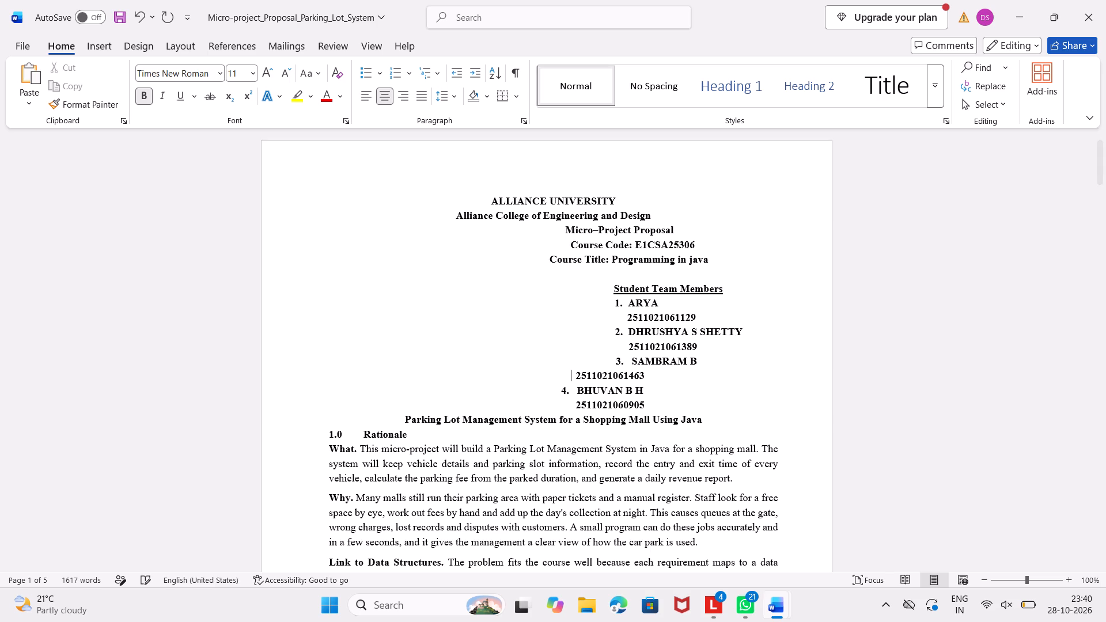
key("space")
key("space")
key("space")
key("space")
key("space")
key("space")
key("space")
key("space")
key("space")
key("space")
key("space")
key("space")
key("space")
key("space")
key("space")
key("space")
key("space")
key("space")
key("space")
key("space")
key("space")
key("space")
key("space")
key("space")
key("space")
key("space")
key("space")
key("space")
key("space")
key("space")
key("space")
key("space")
key("space")
key("space")
key("space")
key("space")
key("space")
key("space")
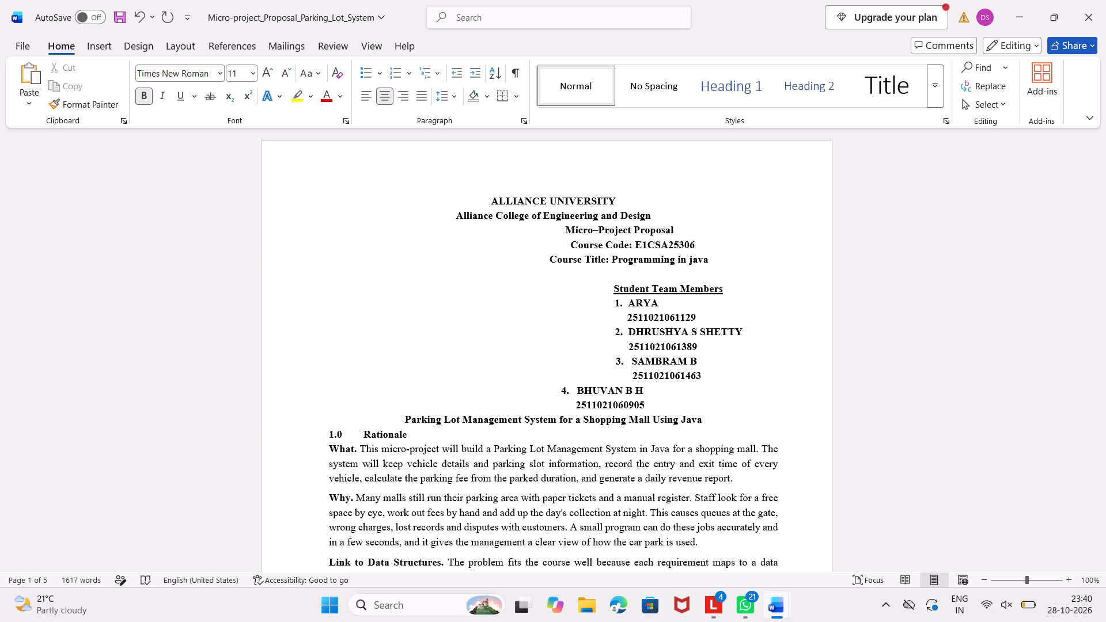
key("space")
key("BackSpace")
key("BackSpace")
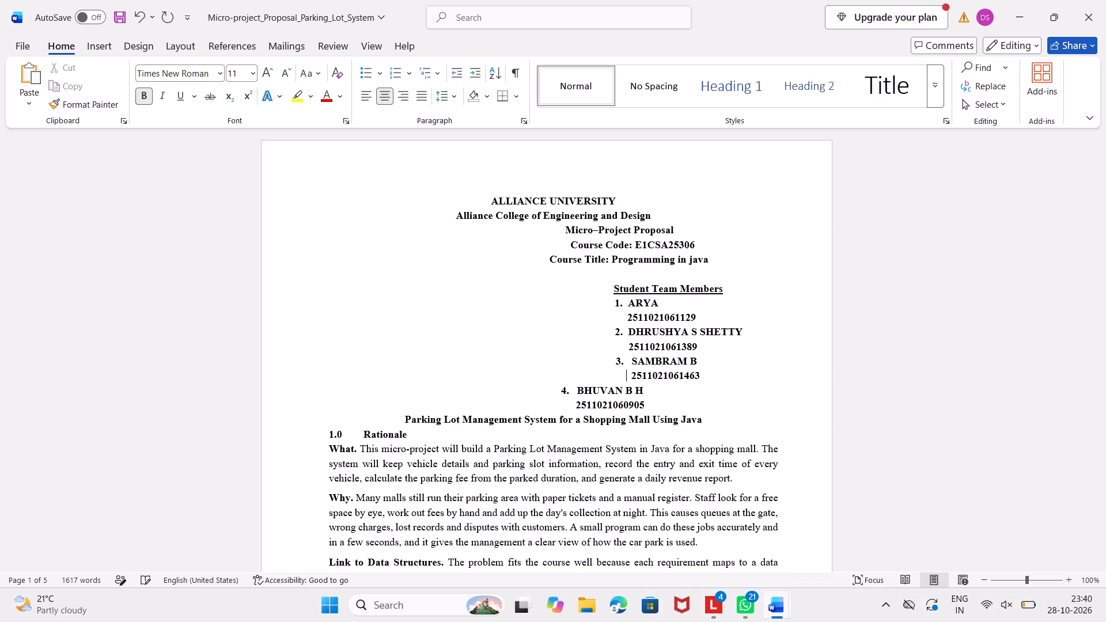
key("BackSpace")
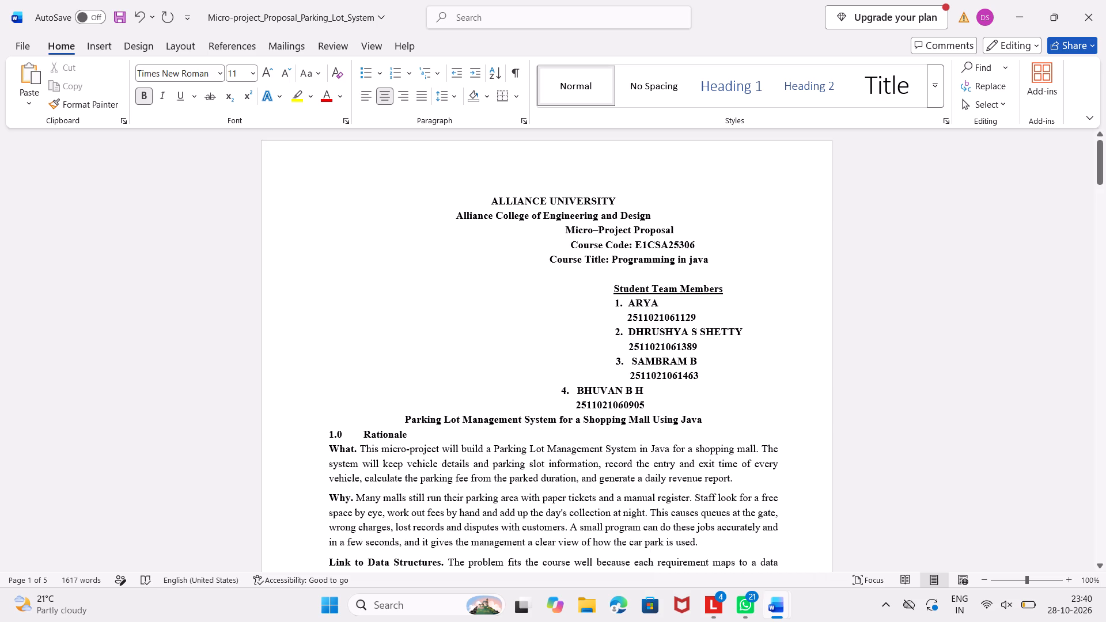
Indent the fourth team member's name line with spaces so its number lines up with the list numbers above.
left_click(560, 389)
key("space")
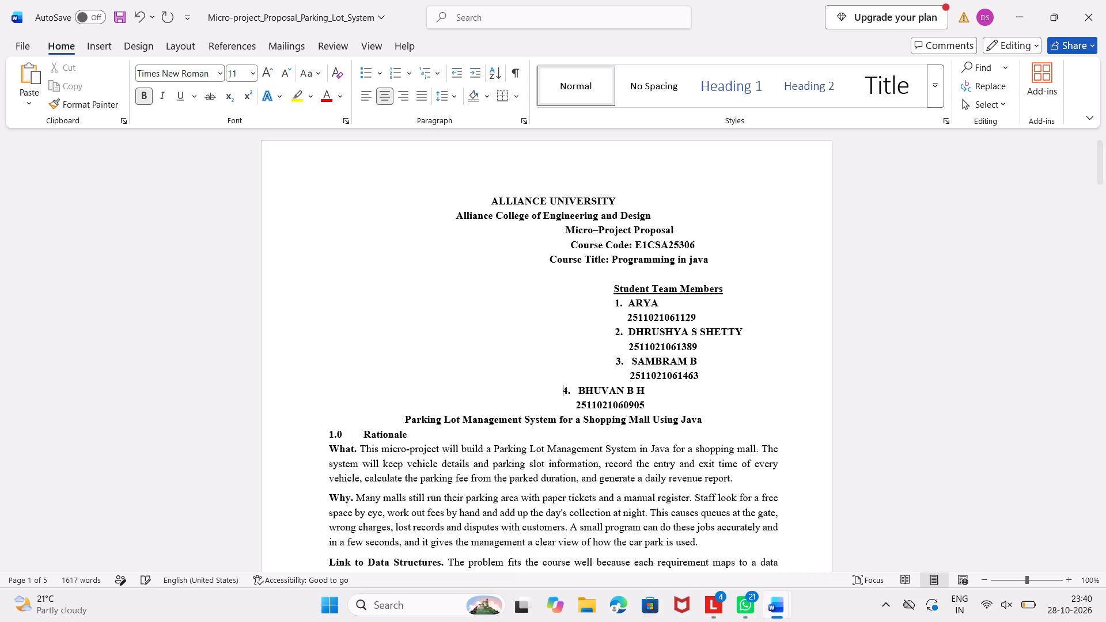
key("space")
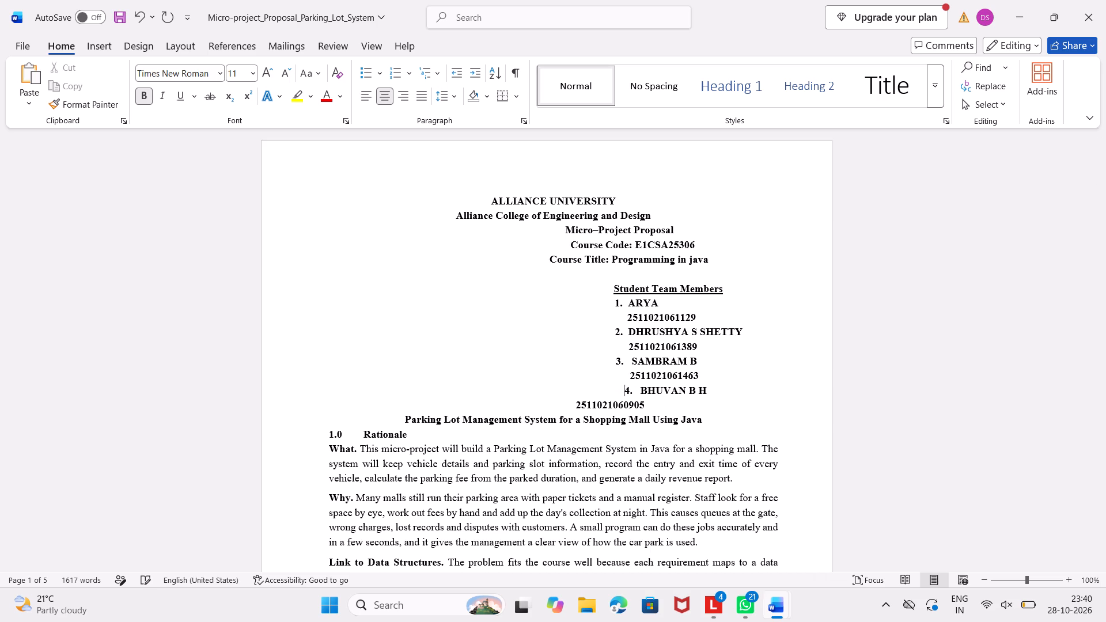
key("BackSpace")
key("BackSpace")
key("BackSpace")
key("BackSpace")
key("BackSpace")
key("BackSpace")
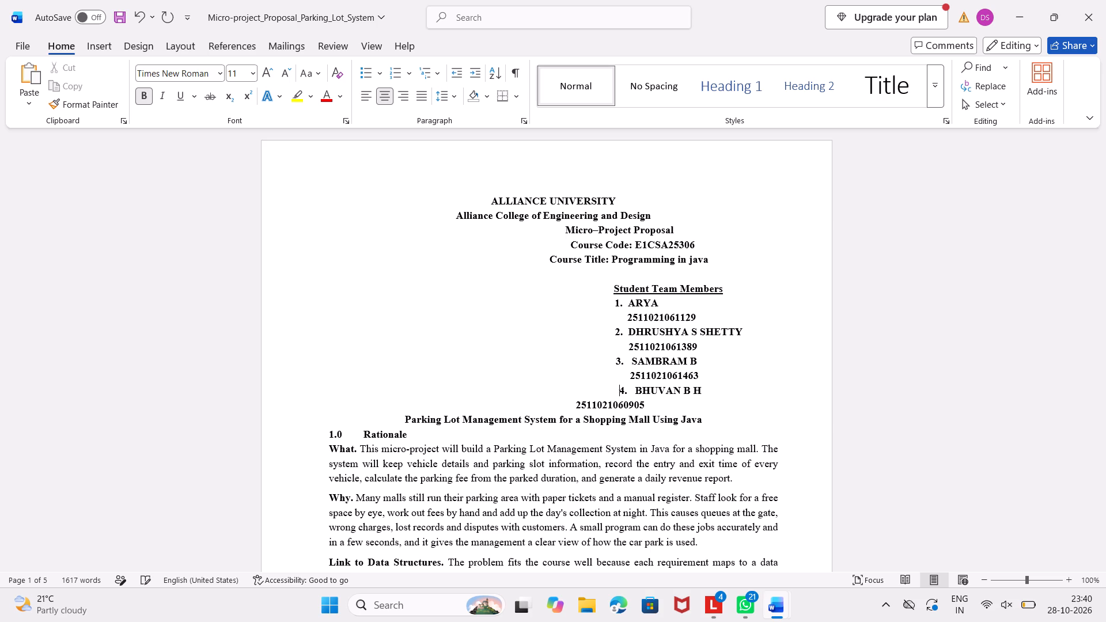
key("BackSpace")
key("BackSpace")
key("BackSpace")
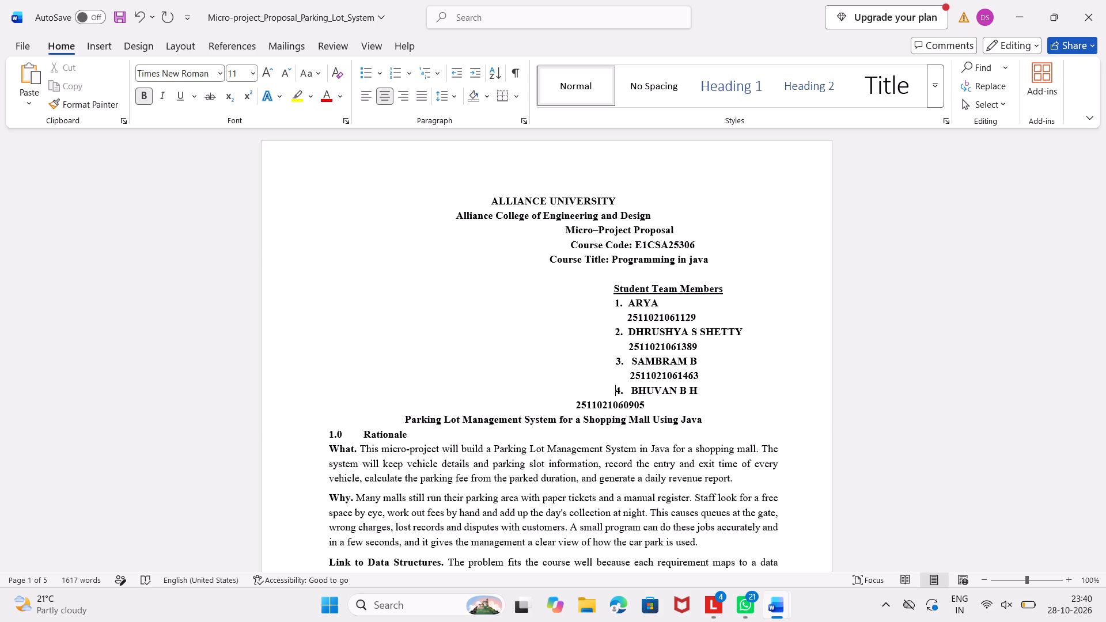
Indent the fourth team member's ID number with spaces so it lines up with the ID numbers above.
left_click(574, 403)
key("space")
key("space")
key("space")
key("space")
key("space")
key("space")
key("space")
key("space")
key("space")
key("space")
key("space")
key("space")
key("space")
key("space")
key("space")
key("space")
key("space")
key("space")
key("space")
key("space")
key("space")
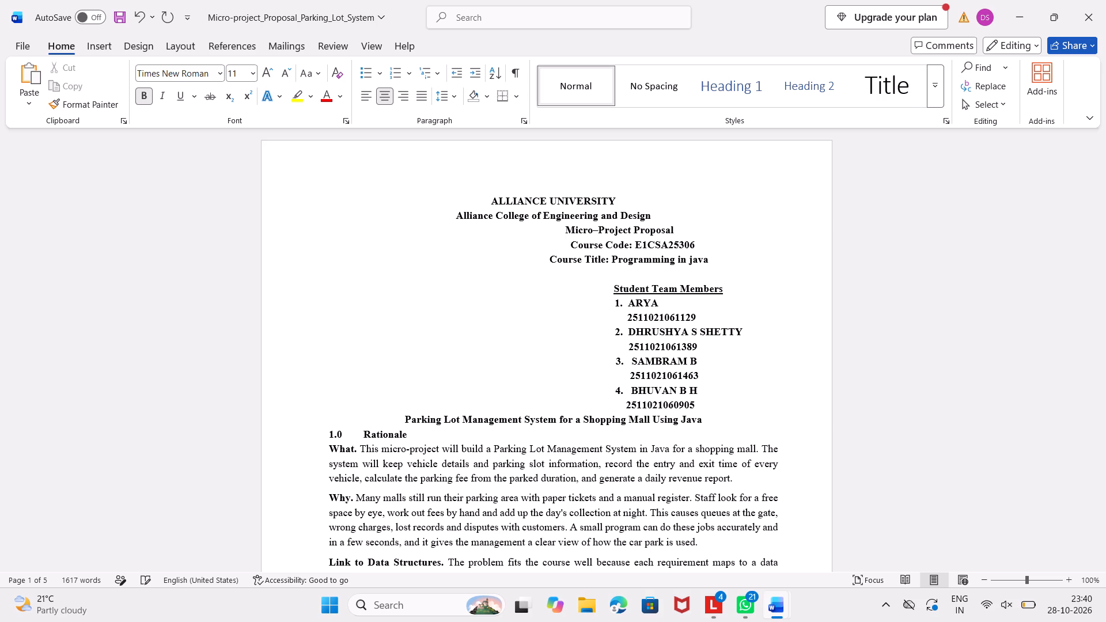
key("space")
key("space")
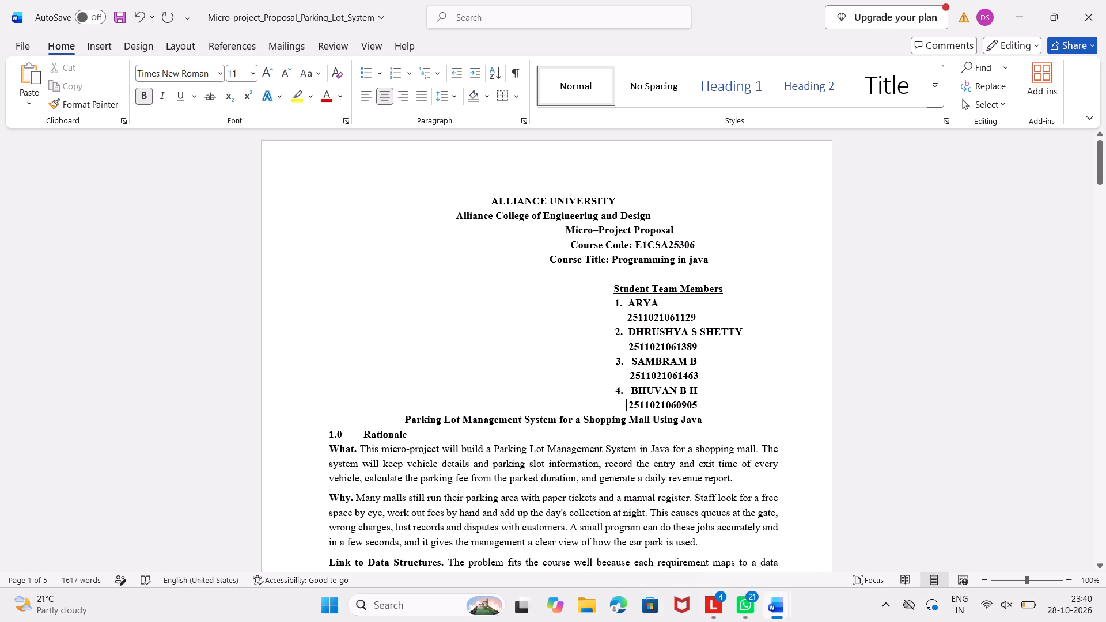
Align the third team member's name line by removing one space after the number 3 and one leading space.
left_click(629, 361)
key("BackSpace")
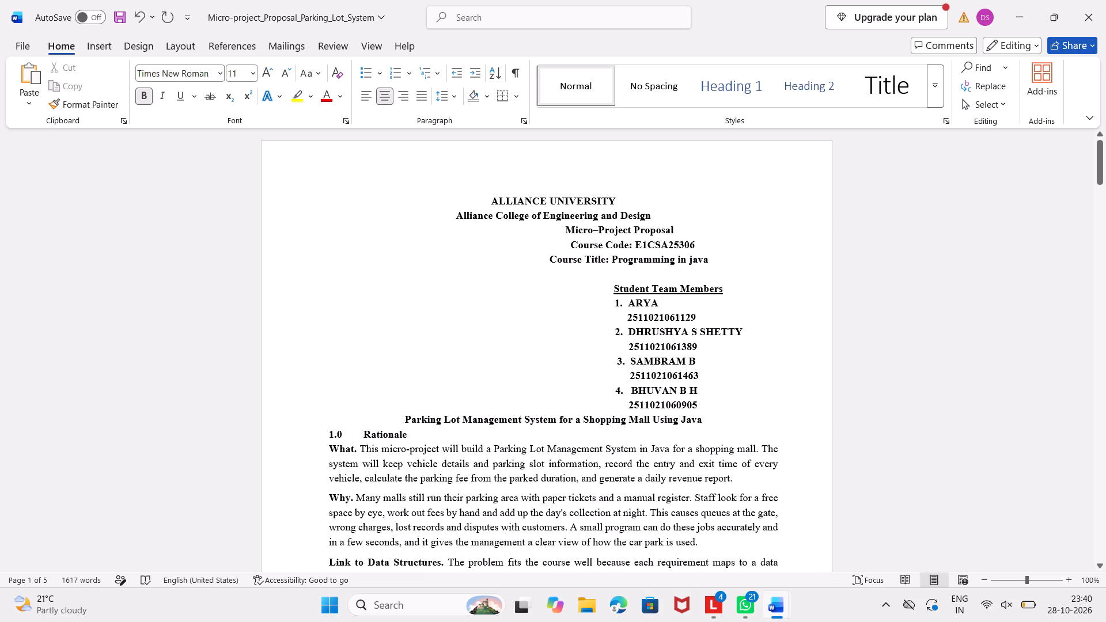
left_click(615, 363)
key("BackSpace")
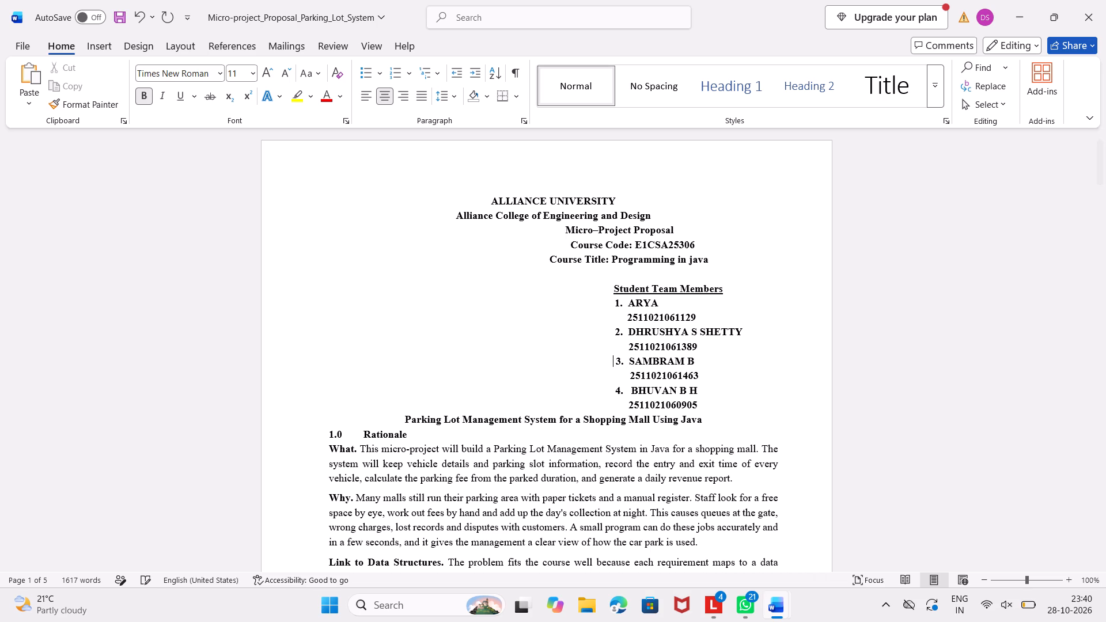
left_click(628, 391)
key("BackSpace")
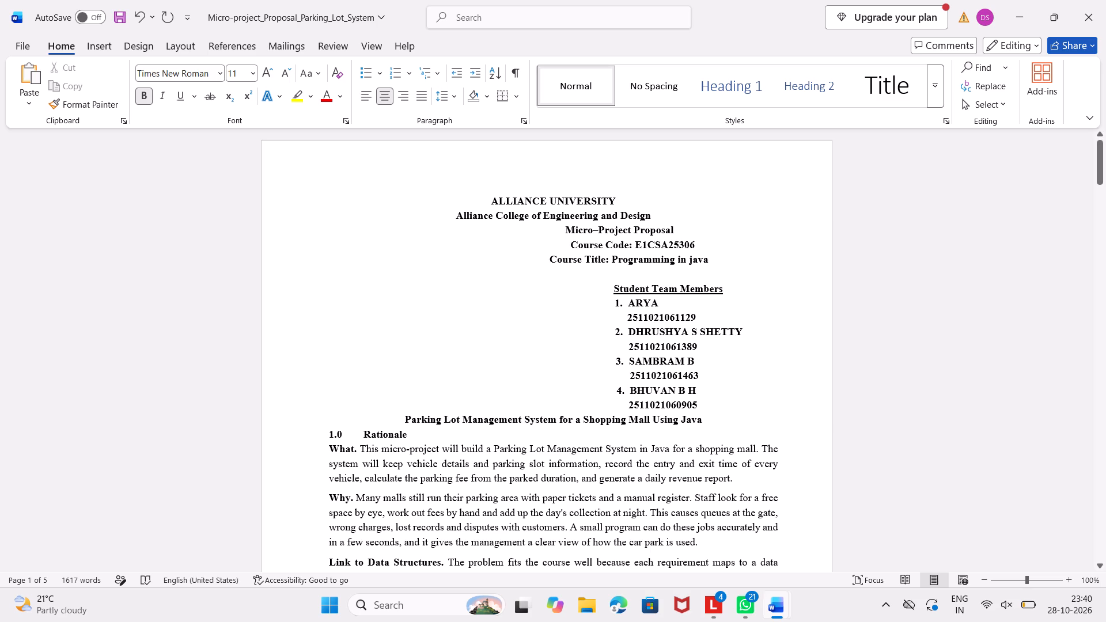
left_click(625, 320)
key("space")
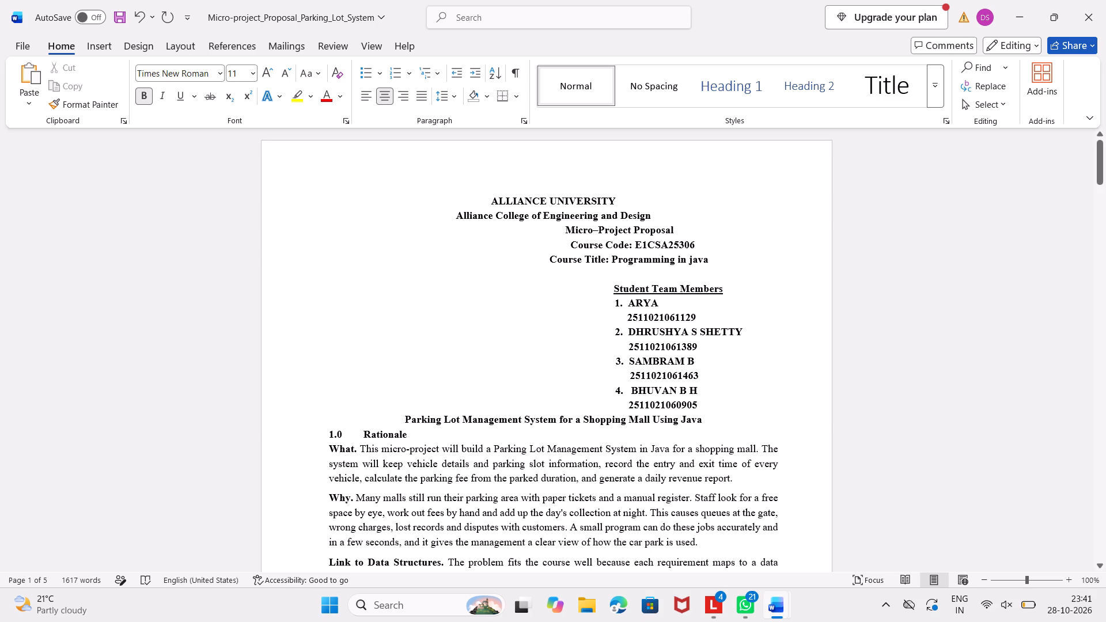
Remove one leading space before the third team member's ID number to line it up with that member's name.
left_click(628, 375)
key("BackSpace")
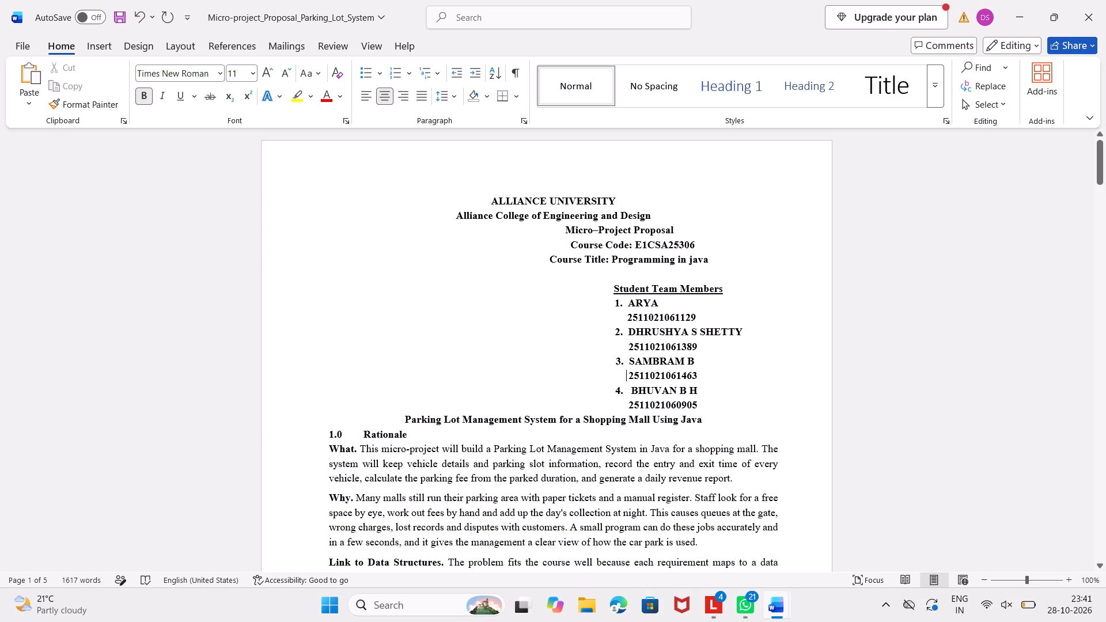
Align the fourth team member's name line by removing one space after the number 4 and one leading space.
left_click(629, 390)
key("BackSpace")
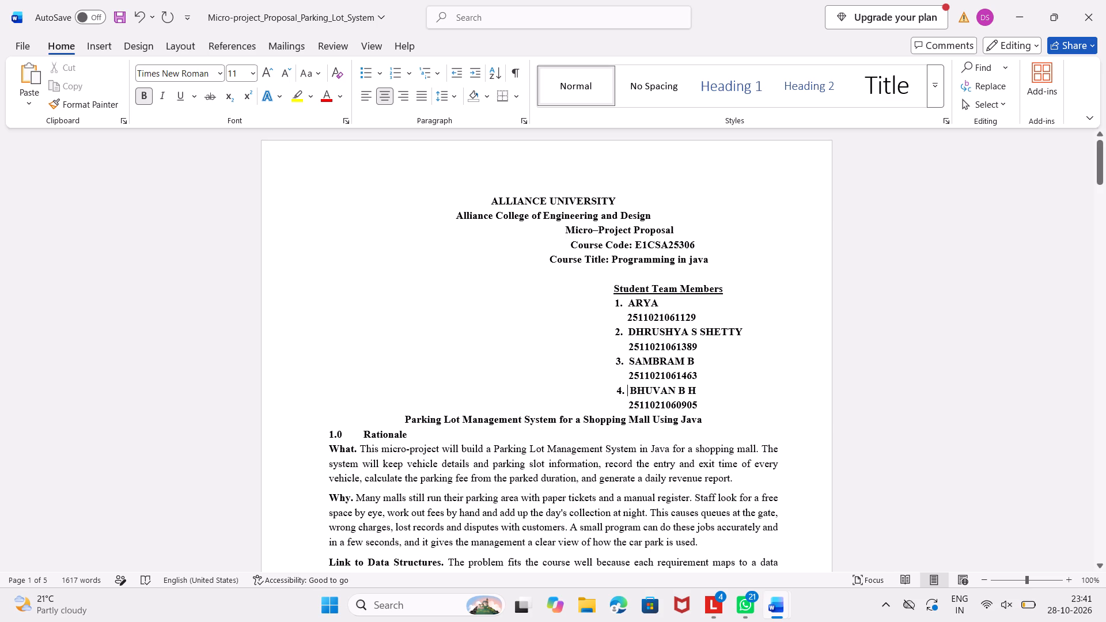
left_click(615, 392)
key("BackSpace")
Format the ALLIANCE UNIVERSITY heading in red and increase its font size to 12.
left_click_drag(491, 200, 571, 199)
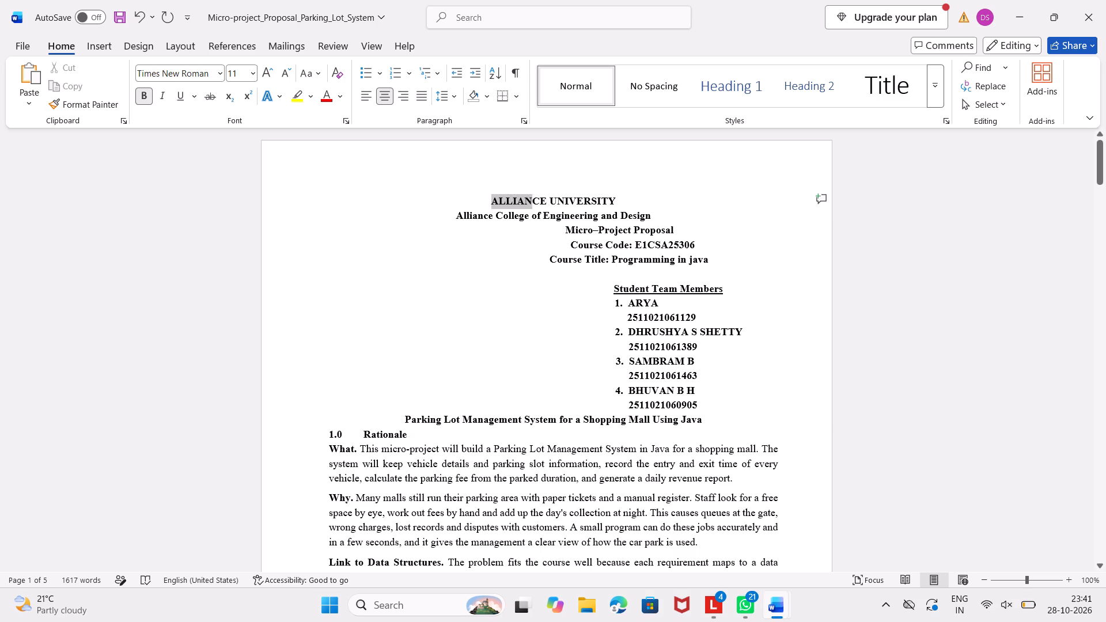
left_click_drag(571, 199, 641, 189)
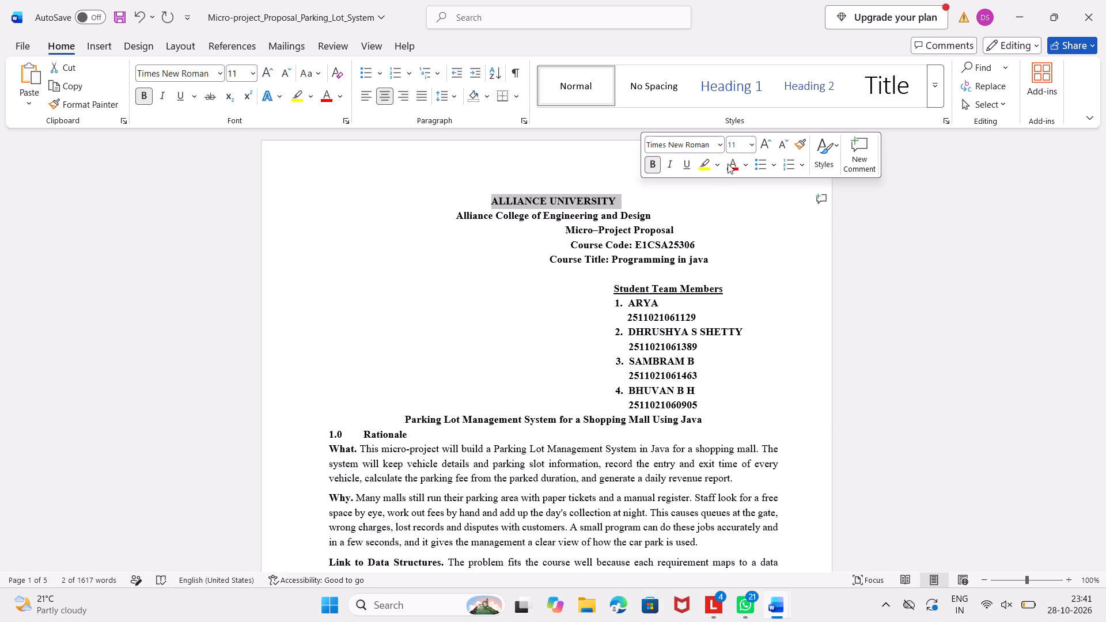
left_click(728, 164)
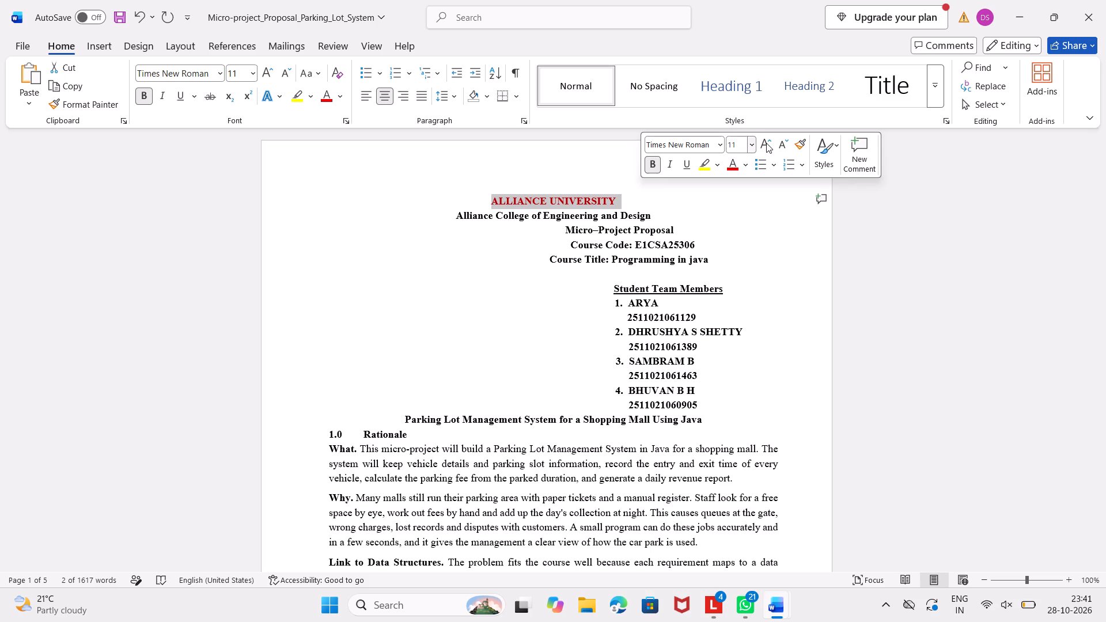
left_click(766, 143)
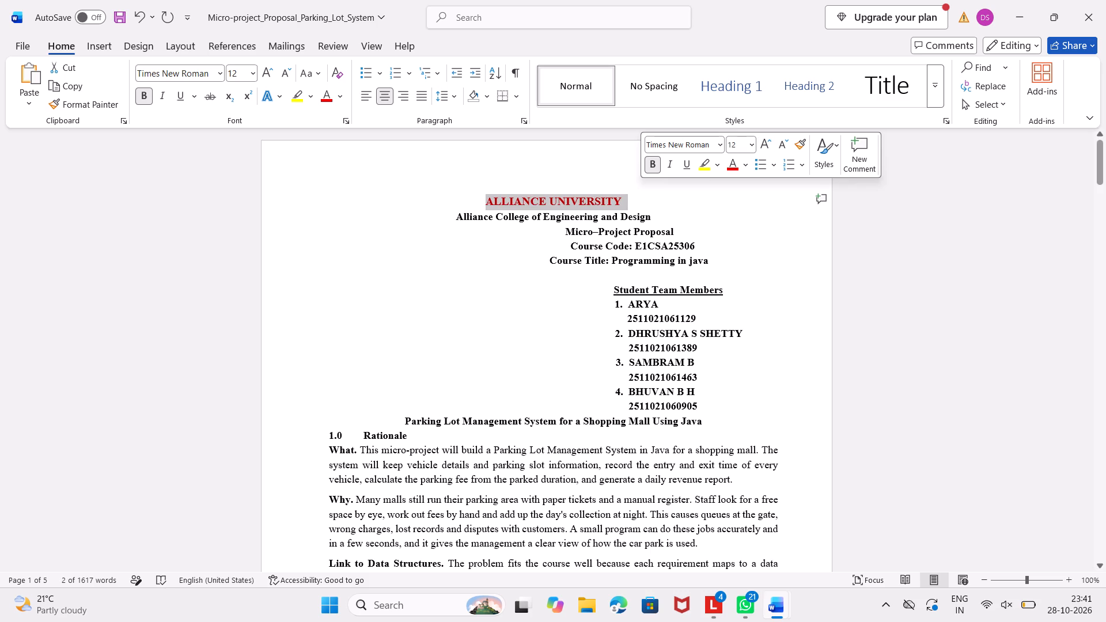
Delete the leading spaces before the Micro–Project Proposal line so it sits centred beneath the college name.
left_click(565, 233)
left_click(565, 233)
left_click(565, 233)
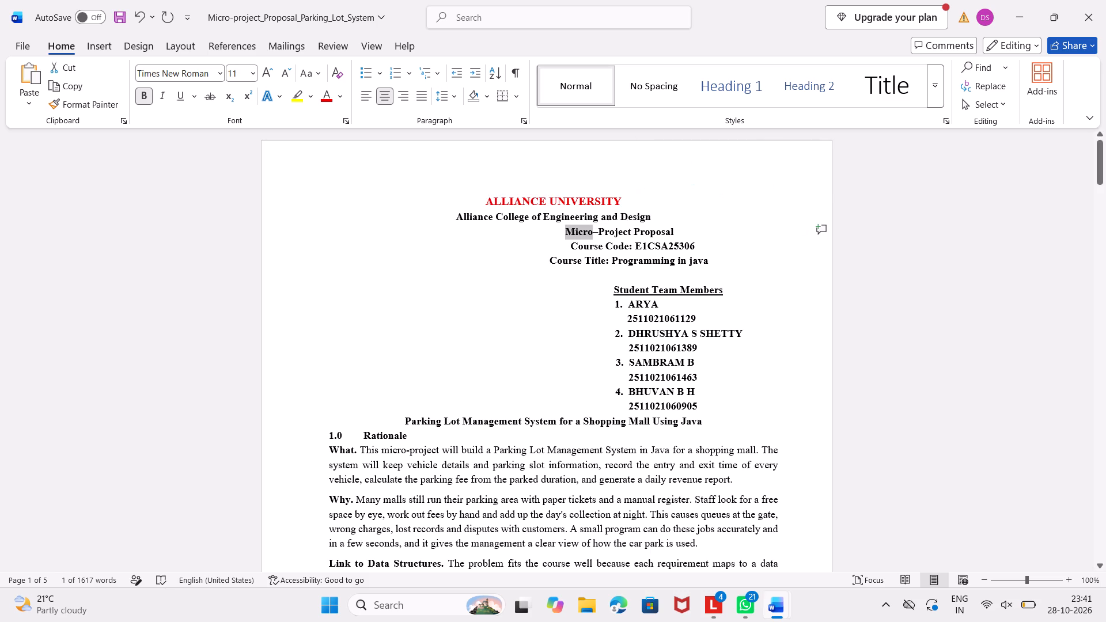
key("BackSpace")
key("BackSpace")
key("BackSpace")
key("BackSpace")
key("BackSpace")
key("BackSpace")
key("BackSpace")
key("BackSpace")
key("BackSpace")
key("BackSpace")
key("BackSpace")
key("BackSpace")
key("BackSpace")
key("BackSpace")
key("BackSpace")
key("BackSpace")
key("BackSpace")
key("BackSpace")
key("BackSpace")
key("BackSpace")
key("BackSpace")
key("BackSpace")
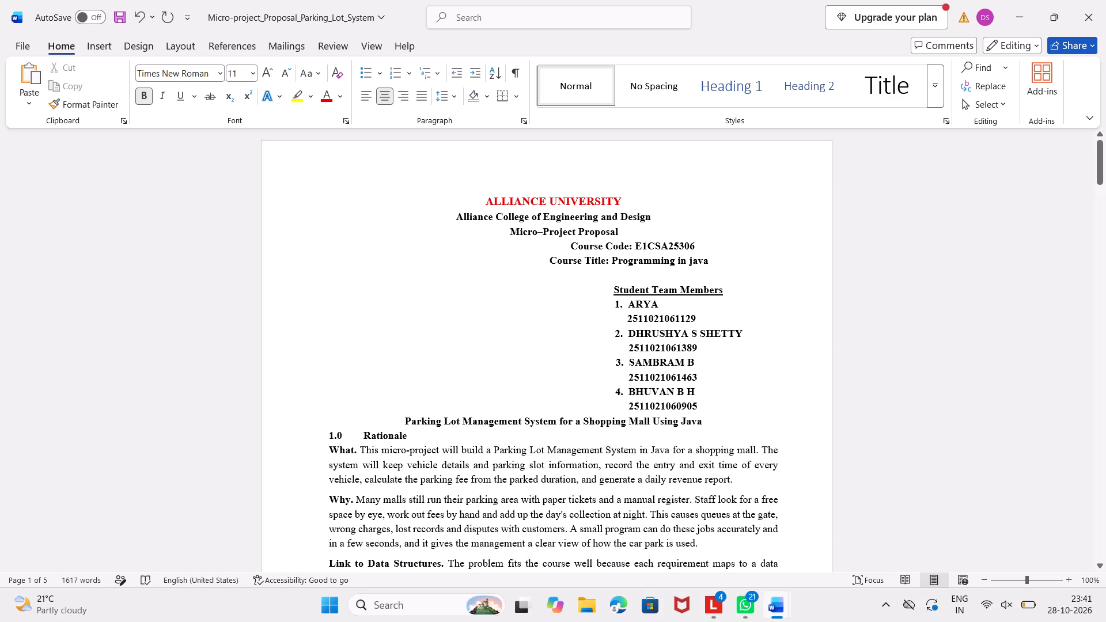
Delete the leading spaces before the Course Code line so it sits centred beneath the Micro–Project Proposal line.
left_click(567, 245)
key("BackSpace")
key("BackSpace")
key("BackSpace")
key("BackSpace")
key("BackSpace")
key("BackSpace")
key("BackSpace")
key("BackSpace")
key("BackSpace")
key("BackSpace")
key("BackSpace")
key("BackSpace")
key("BackSpace")
key("BackSpace")
key("BackSpace")
key("BackSpace")
key("BackSpace")
key("BackSpace")
key("BackSpace")
key("BackSpace")
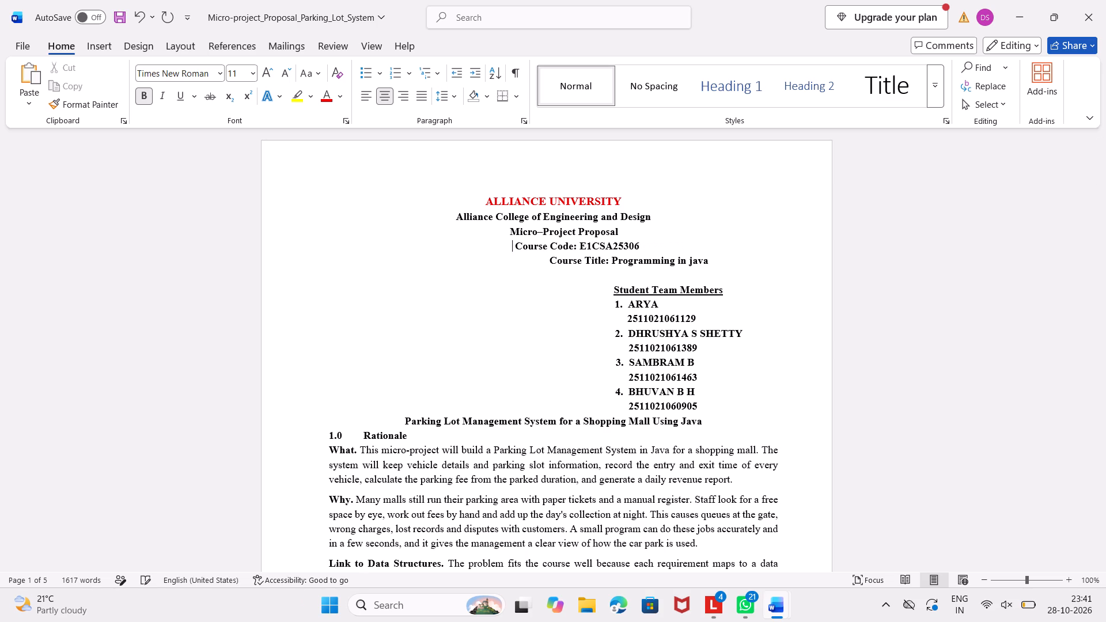
key("BackSpace")
key("BackSpace")
key("BackSpace")
key("BackSpace")
key("BackSpace")
key("BackSpace")
key("BackSpace")
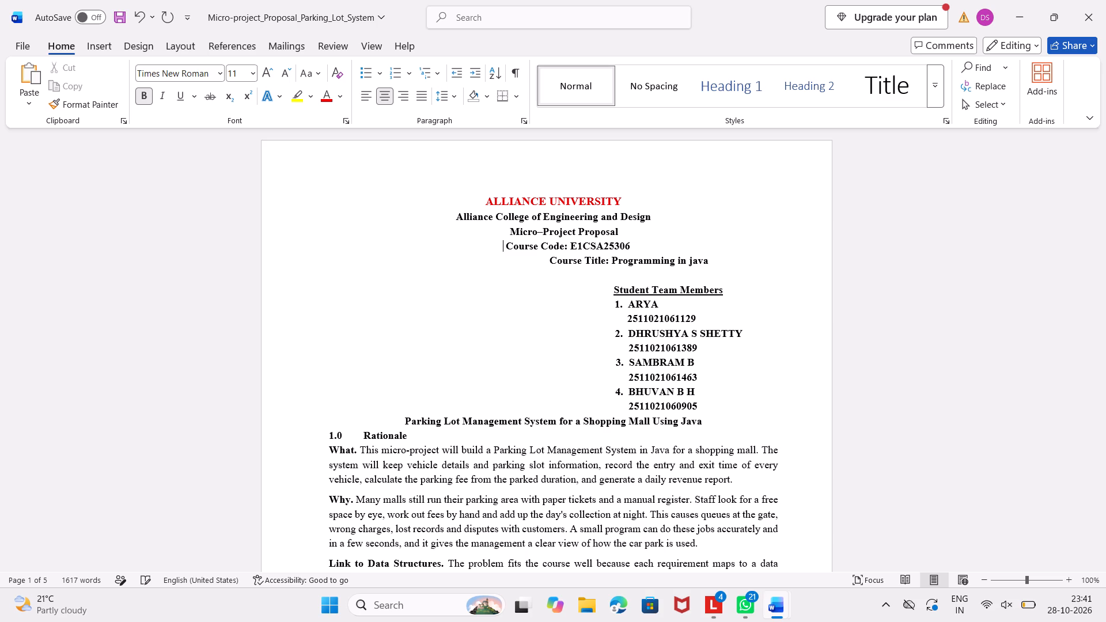
Reduce the leading spaces before the Course Title line so it sits roughly centred beneath the Course Code line.
left_click(547, 261)
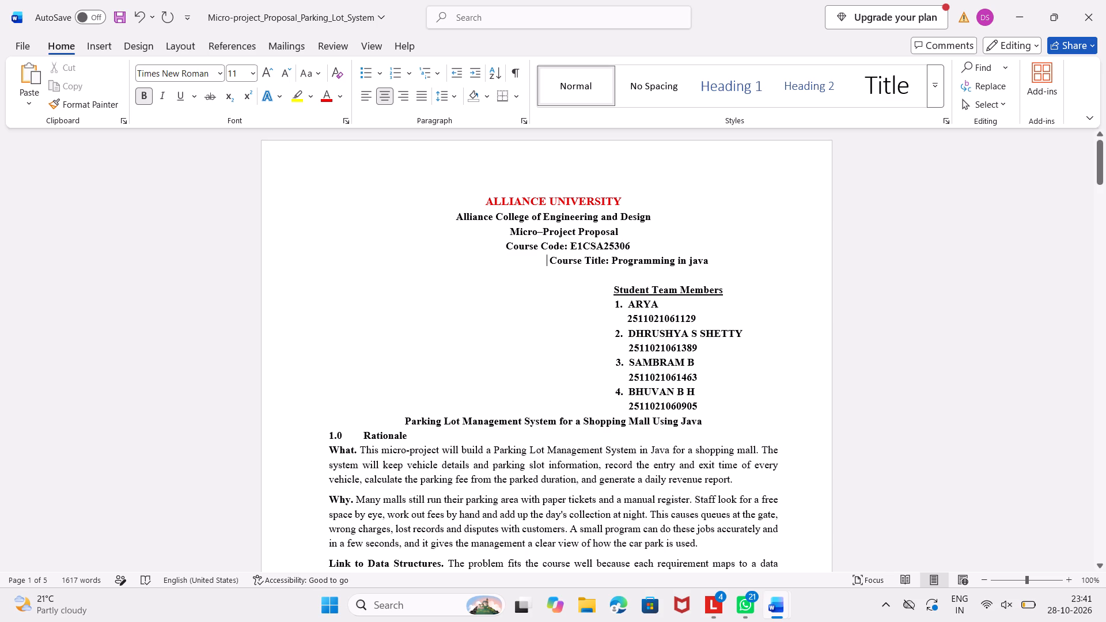
key("BackSpace")
key("BackSpace")
key("BackSpace")
key("BackSpace")
key("BackSpace")
key("BackSpace")
key("BackSpace")
key("BackSpace")
key("BackSpace")
key("BackSpace")
key("BackSpace")
key("BackSpace")
key("BackSpace")
key("BackSpace")
key("BackSpace")
key("BackSpace")
key("BackSpace")
key("BackSpace")
key("BackSpace")
key("BackSpace")
key("BackSpace")
key("BackSpace")
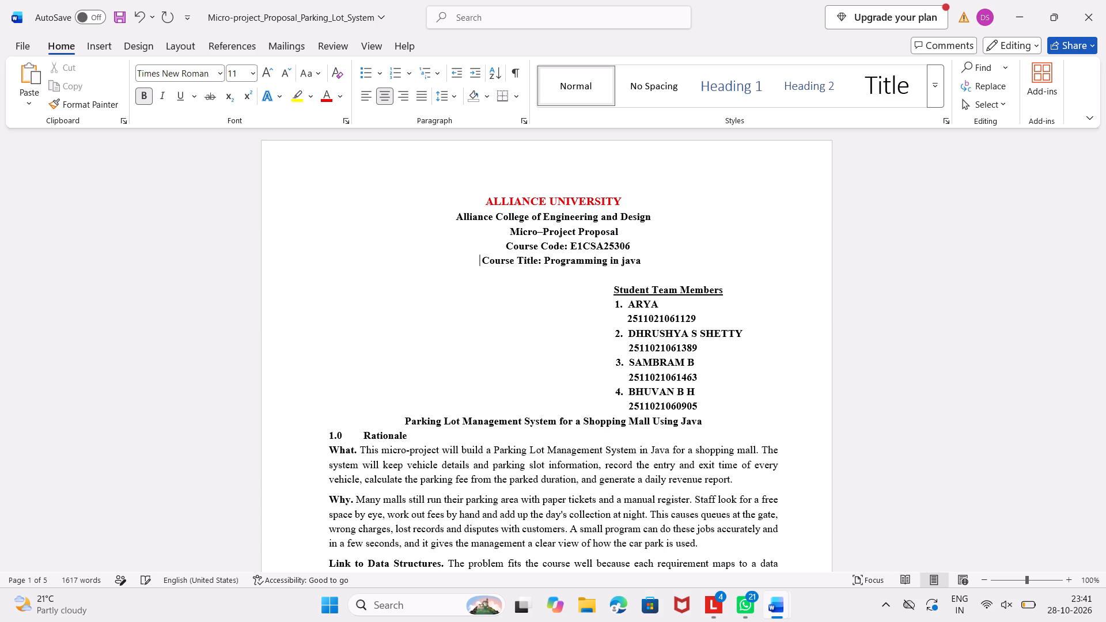
key("space")
key("space")
key("space")
key("space")
key("space")
key("space")
key("space")
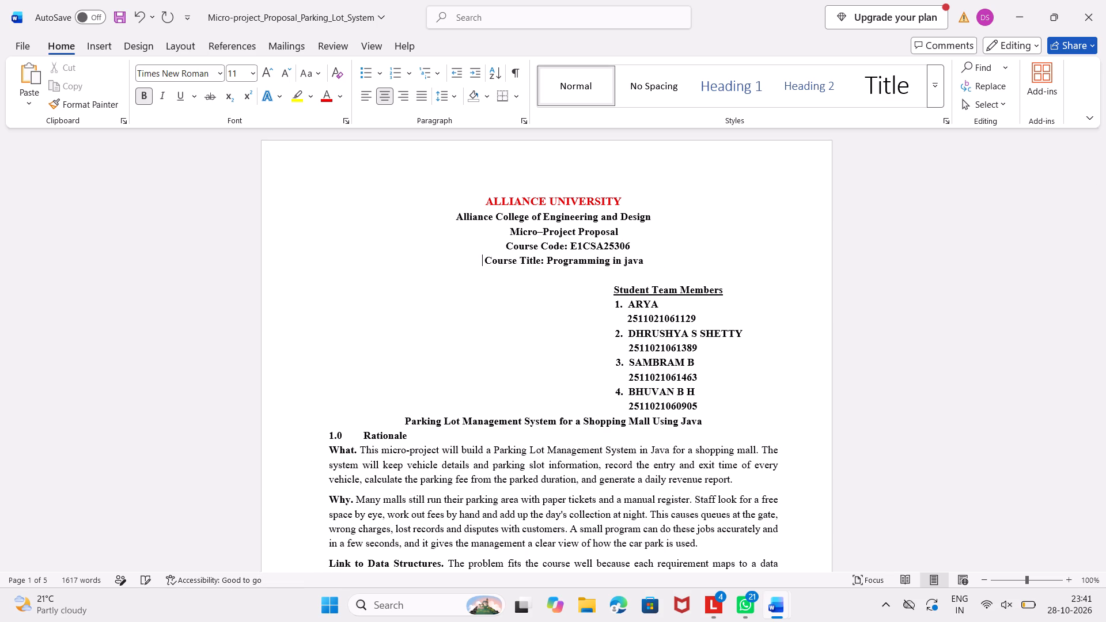
key("space")
key("space")
key("space")
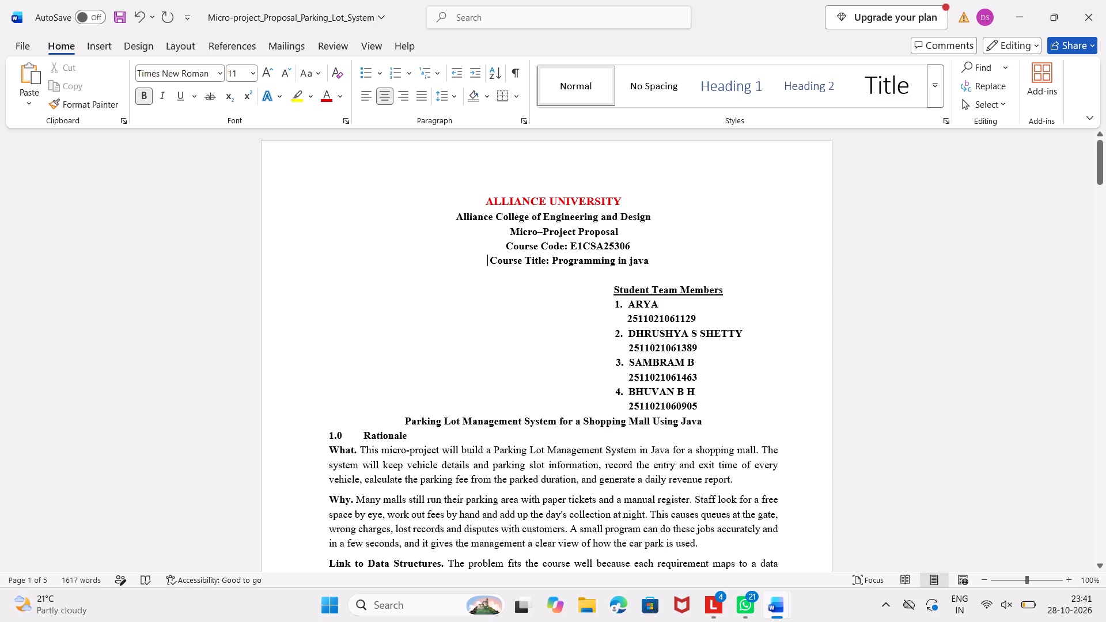
Add a line below the fourth team member's number and paste the "Title of Micro–project" heading copied from the java micro project document.
left_click(697, 406)
key("Return")
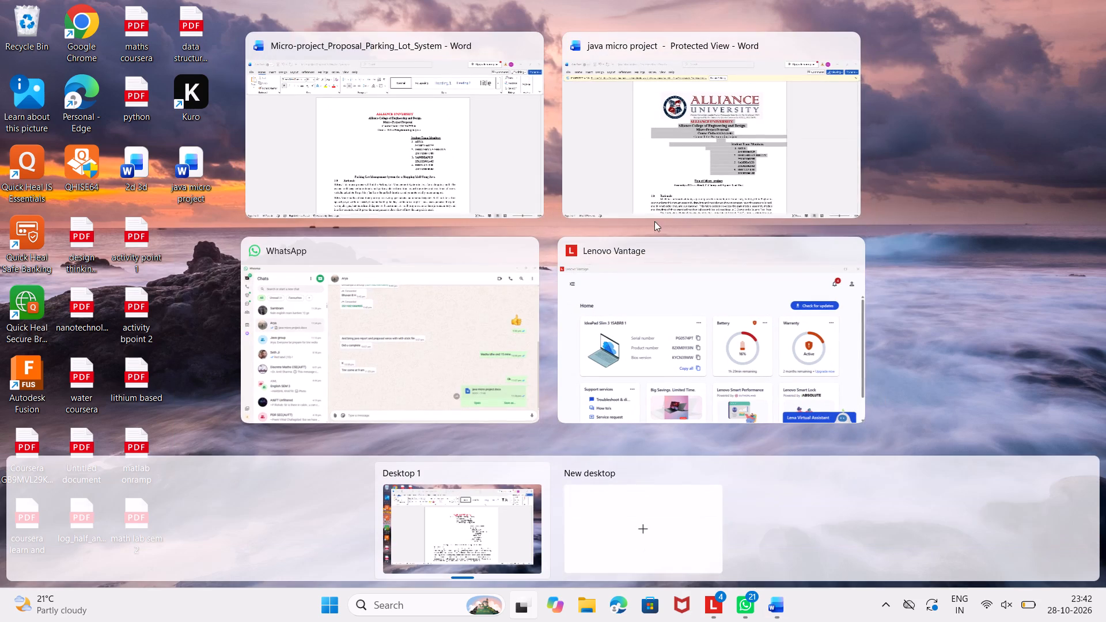
left_click(681, 191)
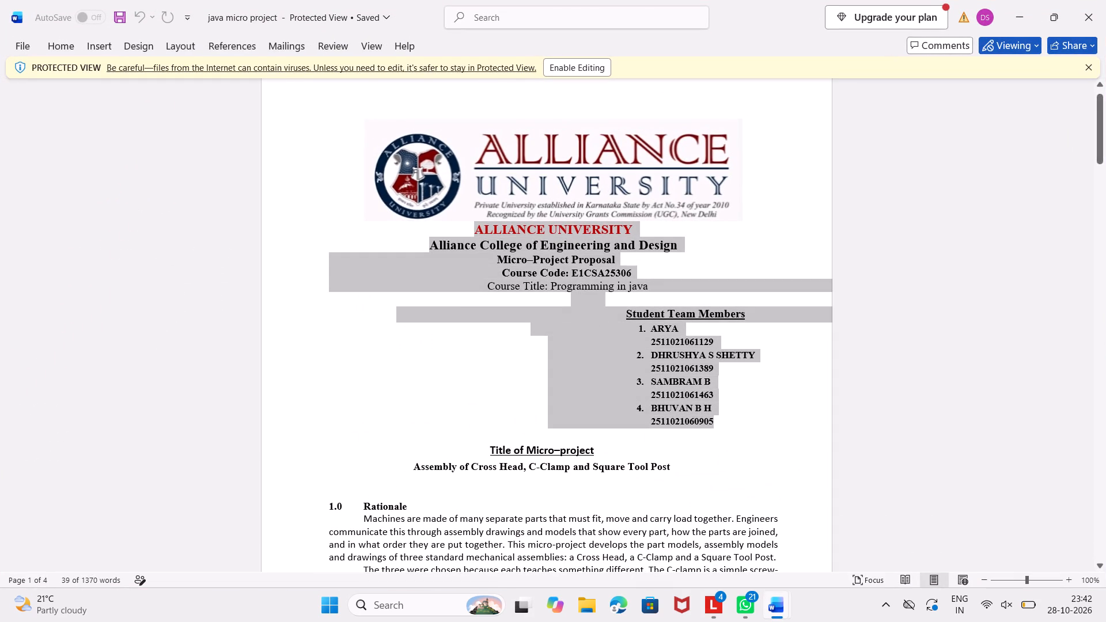
left_click_drag(487, 450, 594, 446)
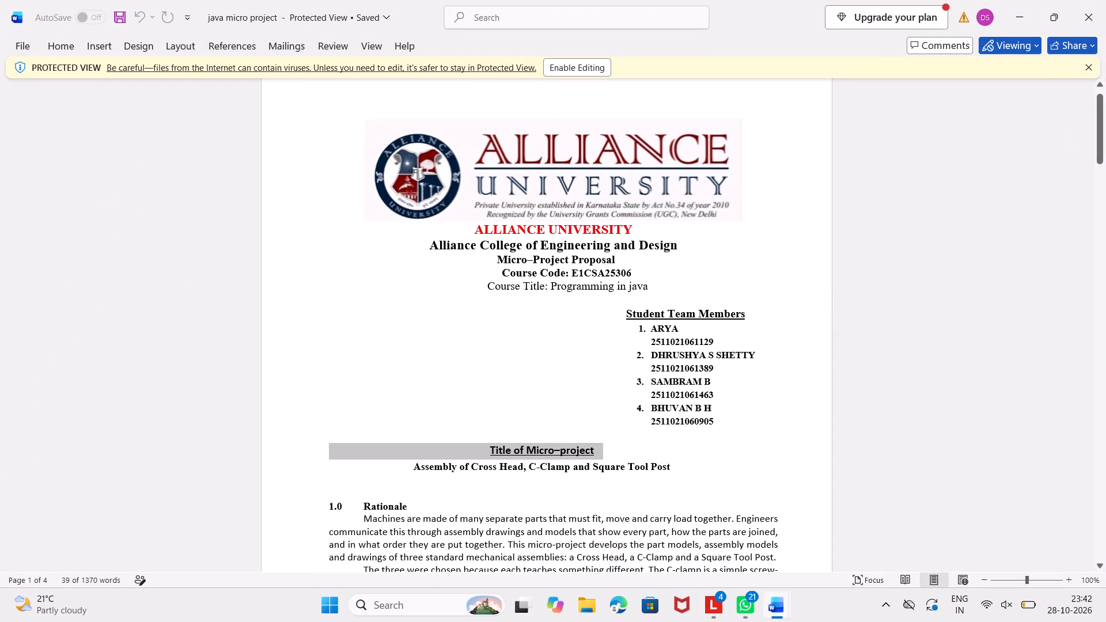
left_click_drag(594, 446, 593, 445)
left_click(517, 429)
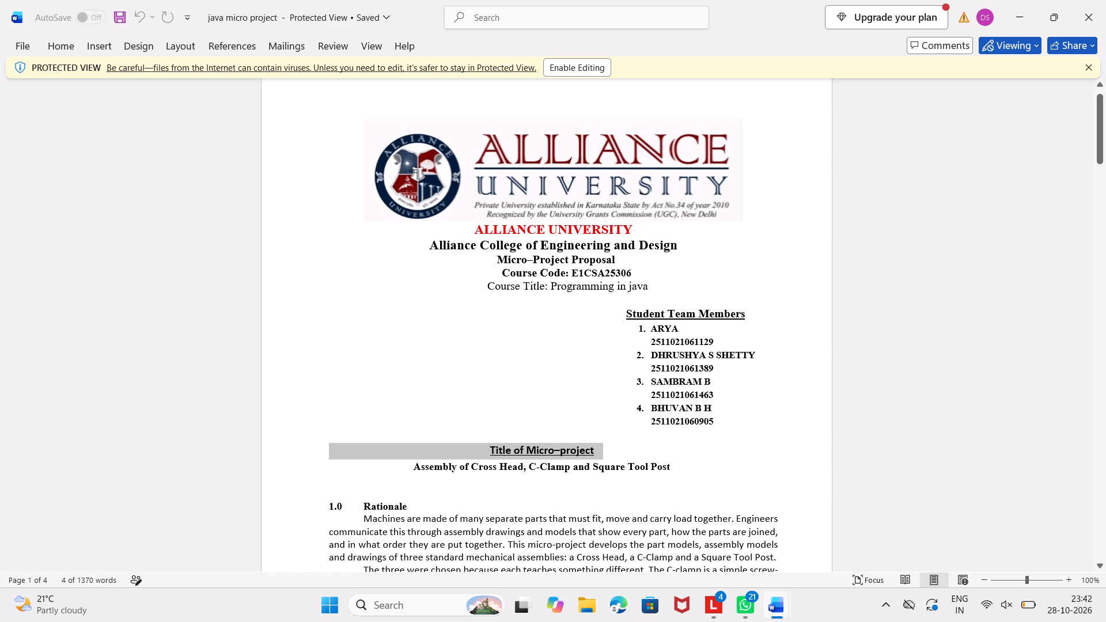
left_click_drag(492, 449, 527, 447)
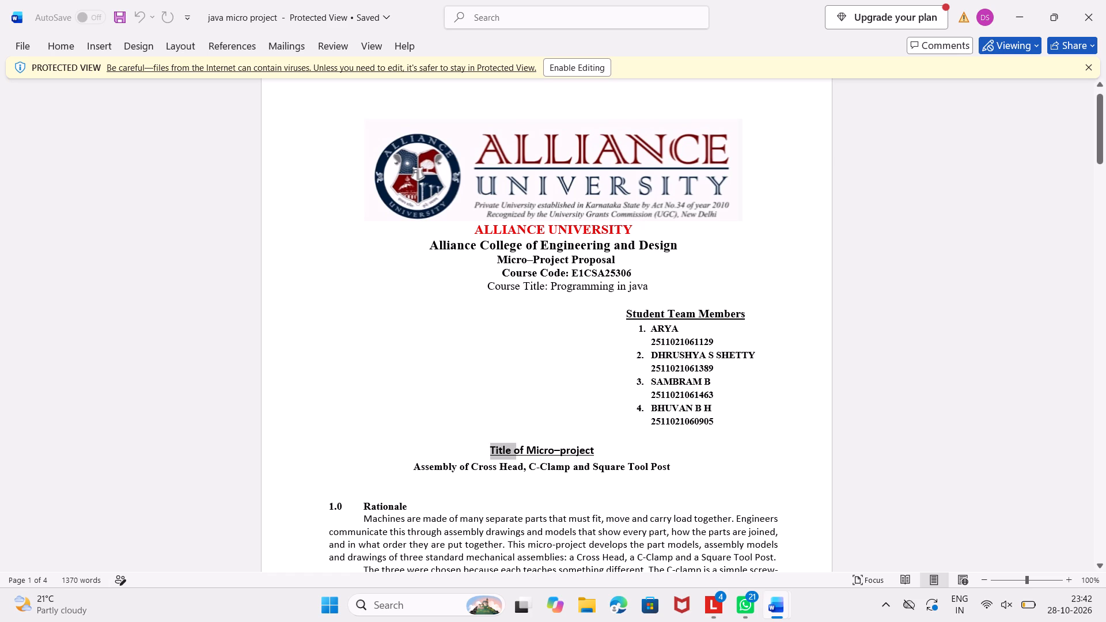
left_click_drag(527, 447, 596, 444)
key("ctrl+c")
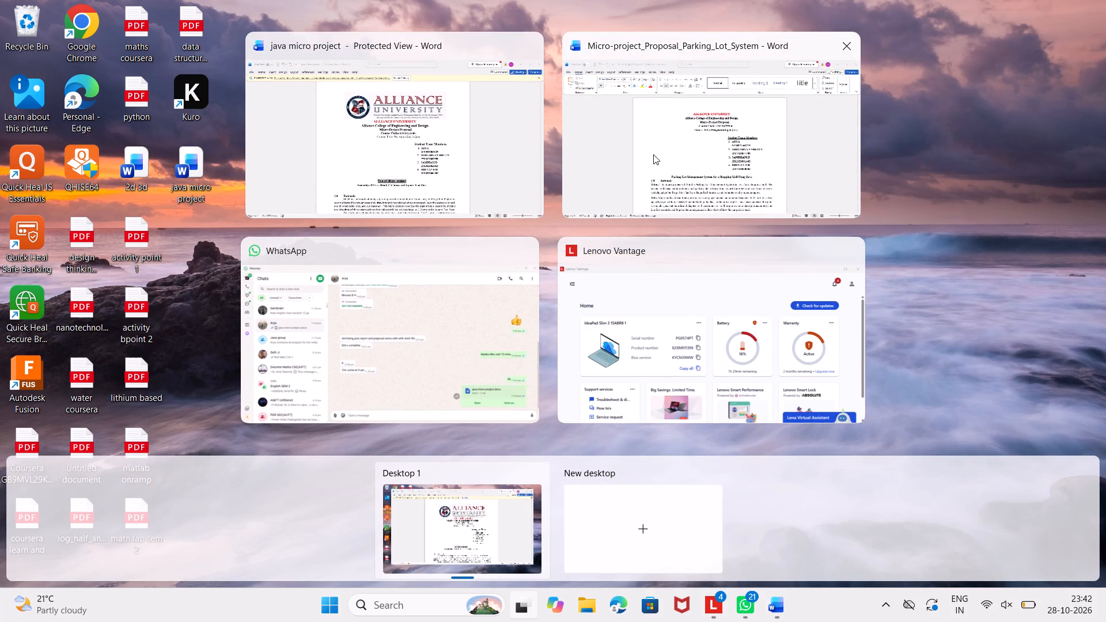
left_click(656, 154)
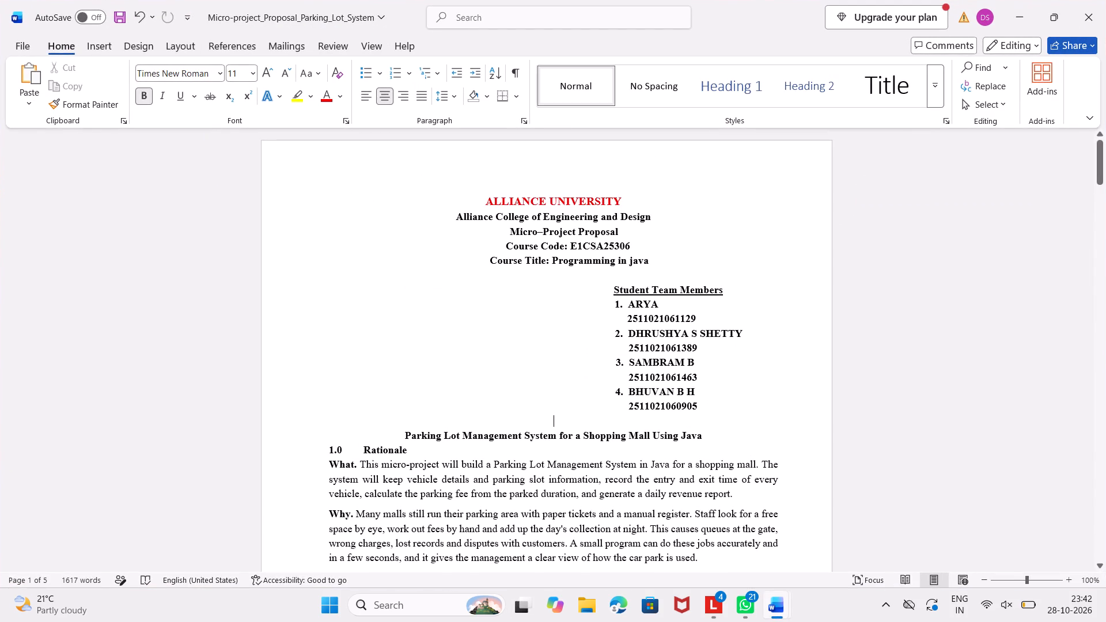
left_click(466, 416)
left_click(466, 416)
key("ctrl+v")
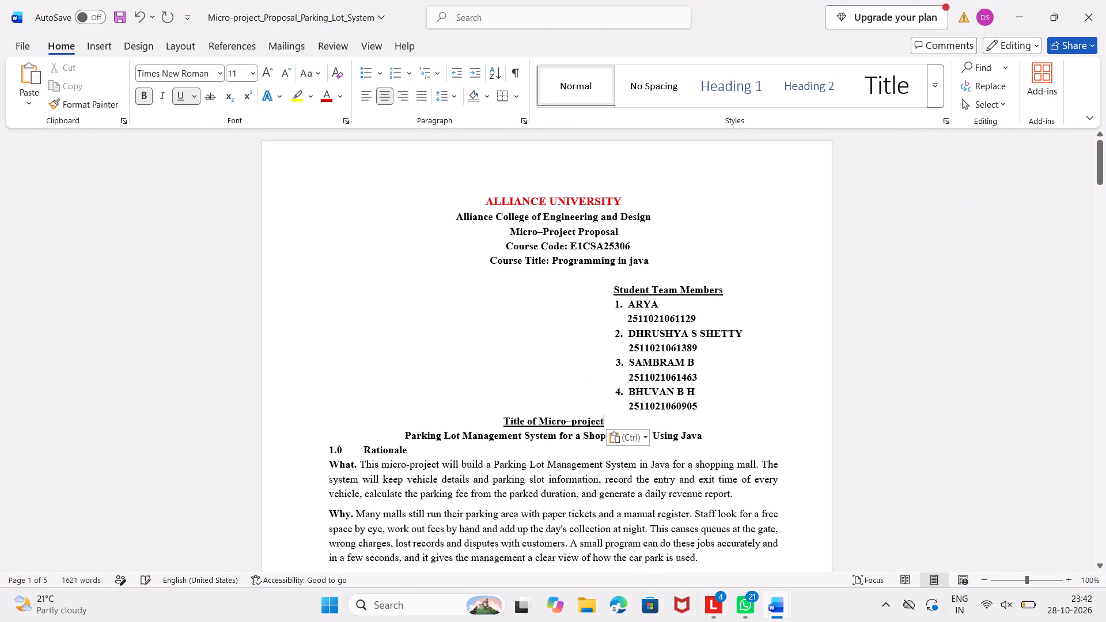
left_click(529, 388)
left_click(737, 441)
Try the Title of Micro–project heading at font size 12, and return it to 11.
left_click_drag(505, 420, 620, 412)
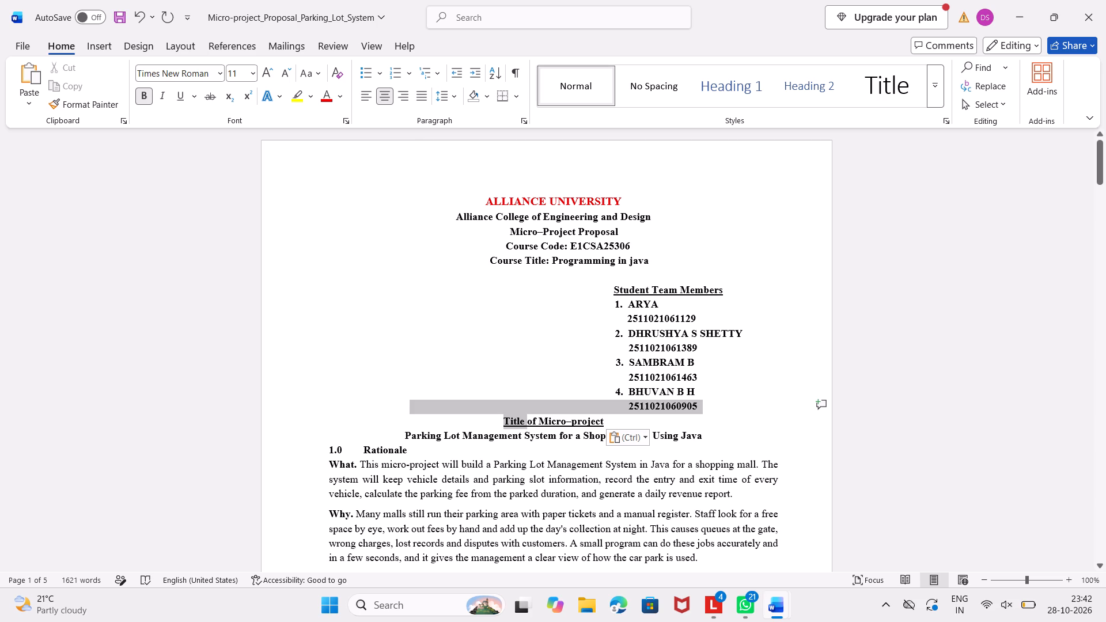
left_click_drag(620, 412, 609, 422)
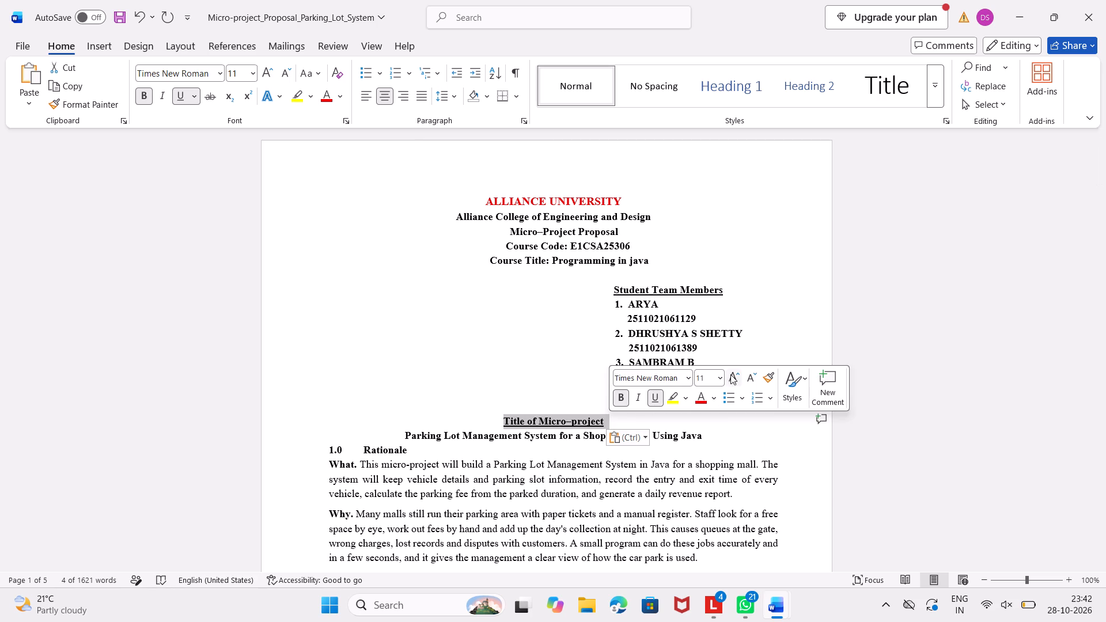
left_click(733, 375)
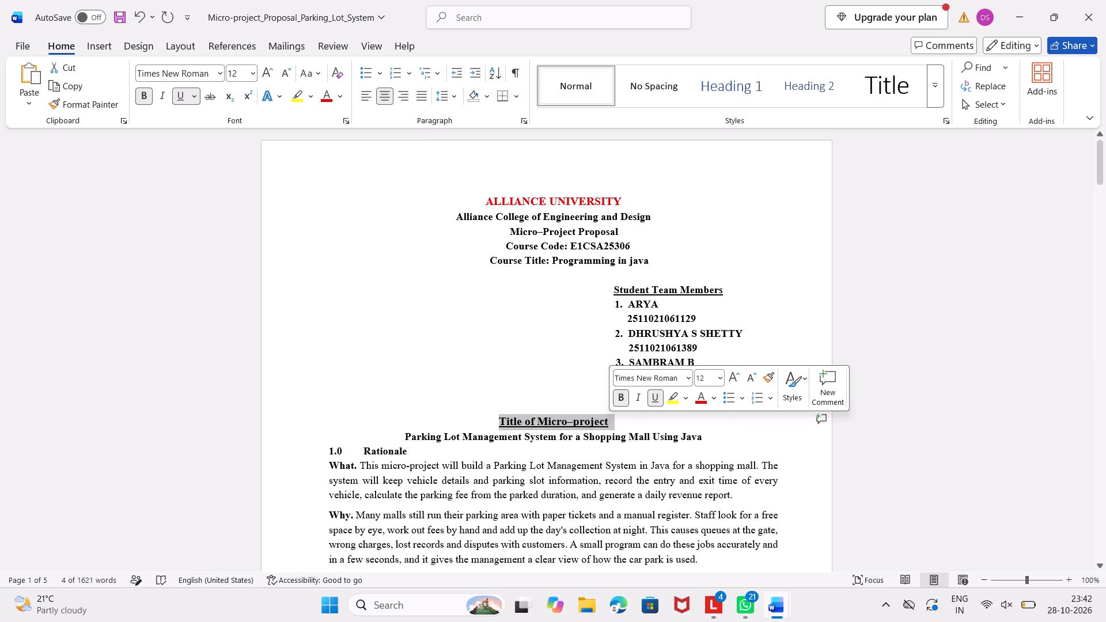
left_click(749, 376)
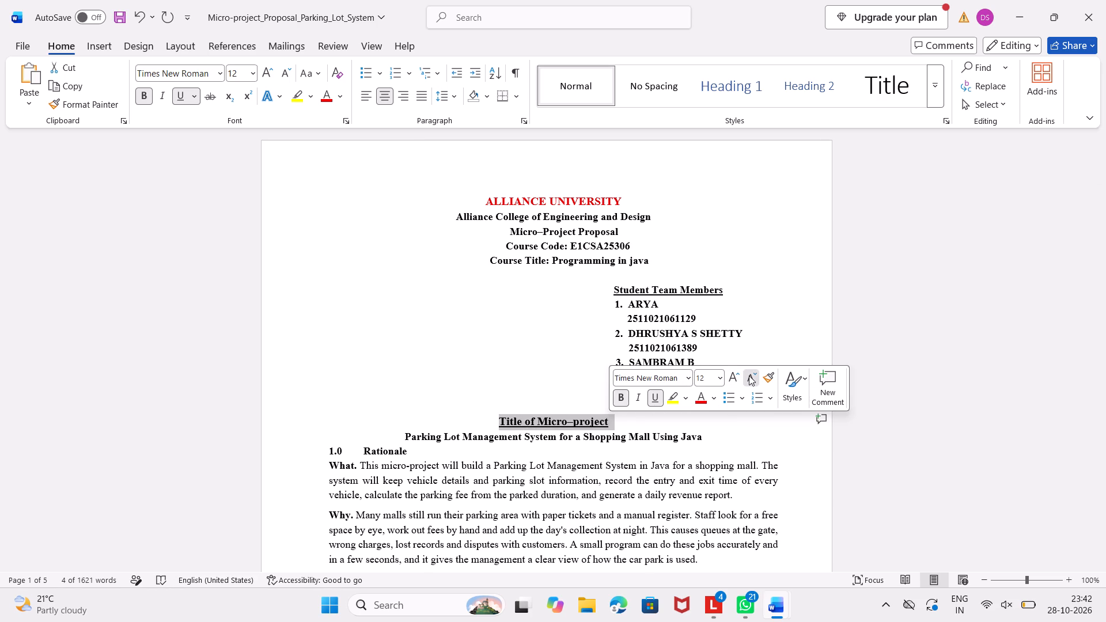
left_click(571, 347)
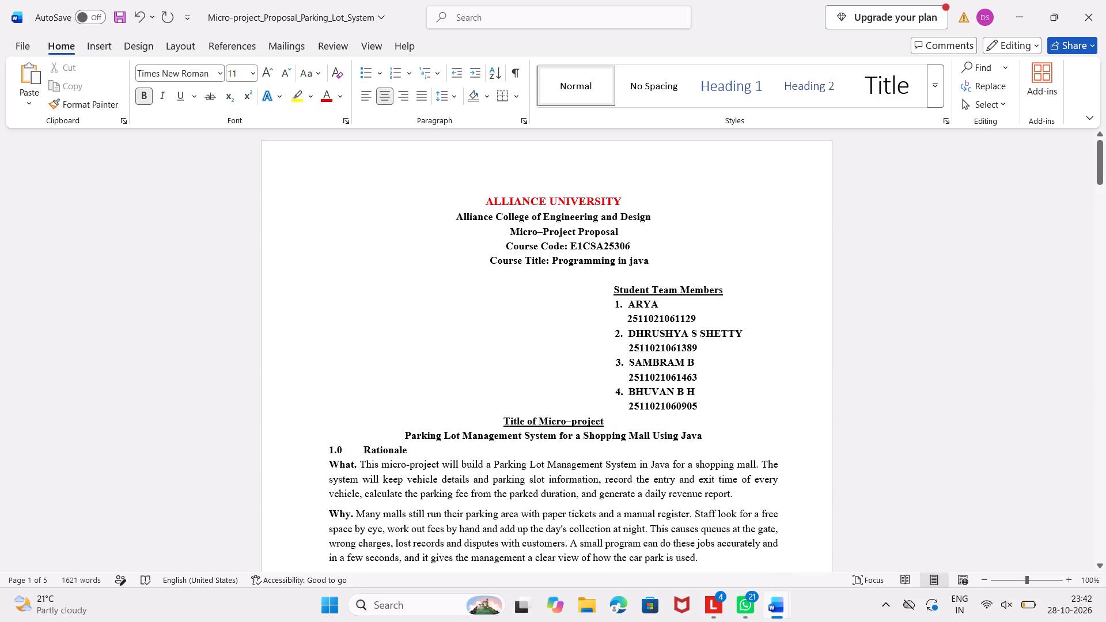
In section 2.0, delete the text following "Course Outcomes Addressed" together with the highlighted CO1 to CO5 placeholder lines.
scroll(535, 360, "up", 2)
scroll(535, 348, "down", 1)
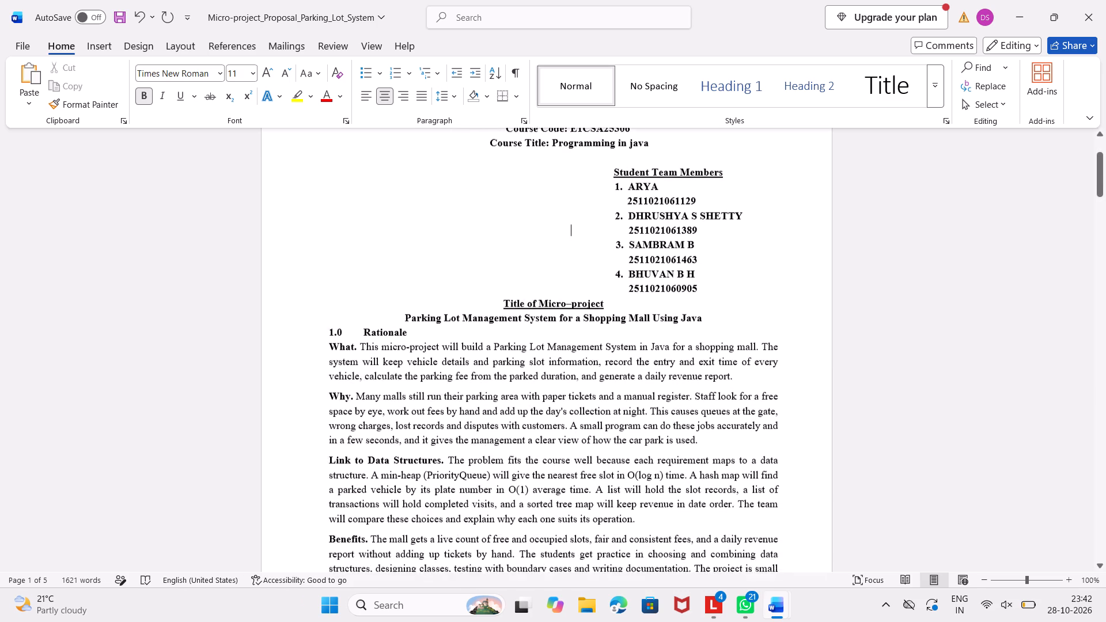
scroll(535, 348, "down", 2)
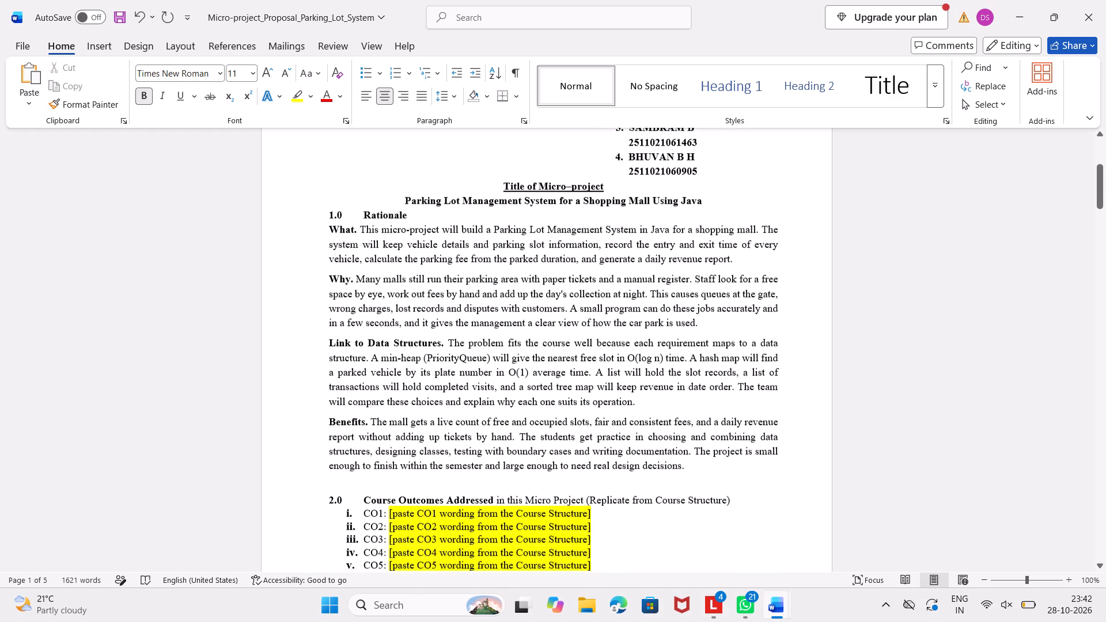
scroll(535, 348, "down", 2)
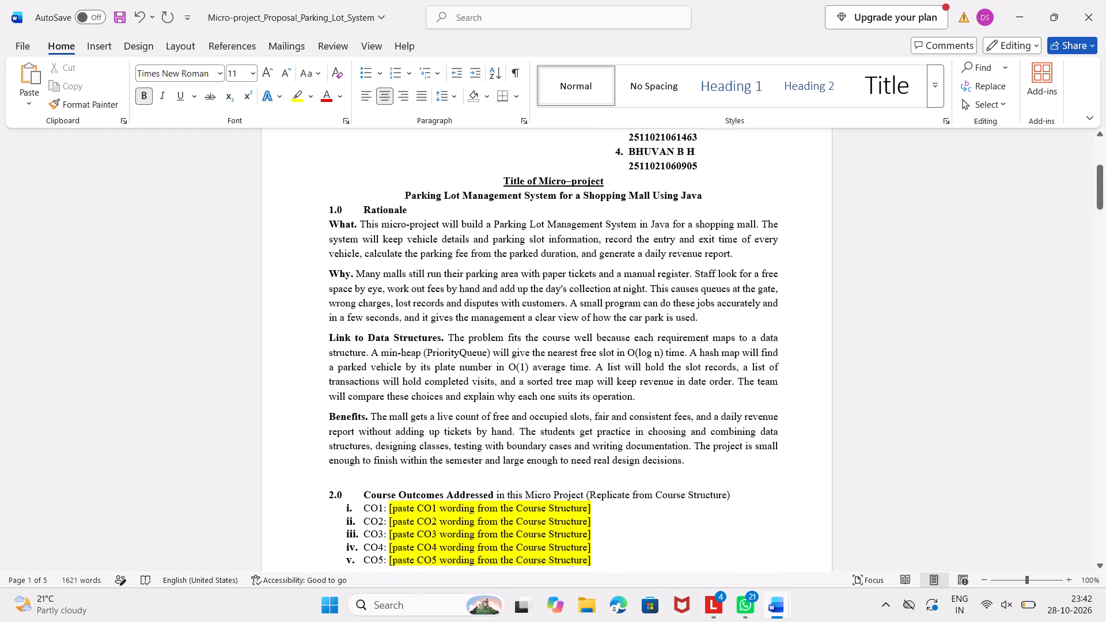
scroll(535, 348, "down", 1)
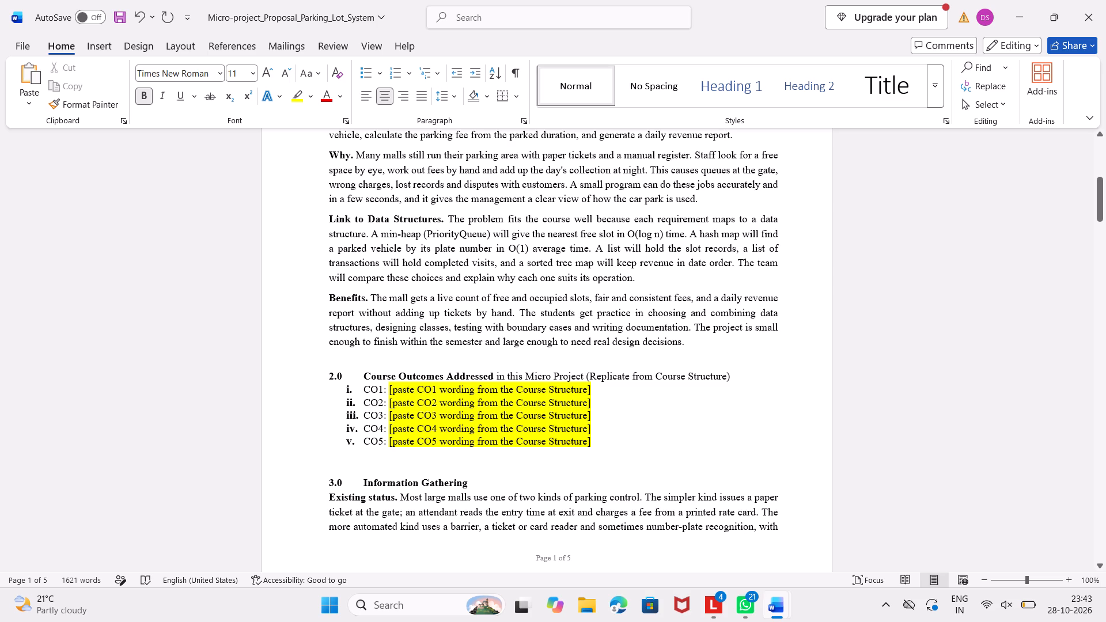
left_click_drag(497, 377, 562, 403)
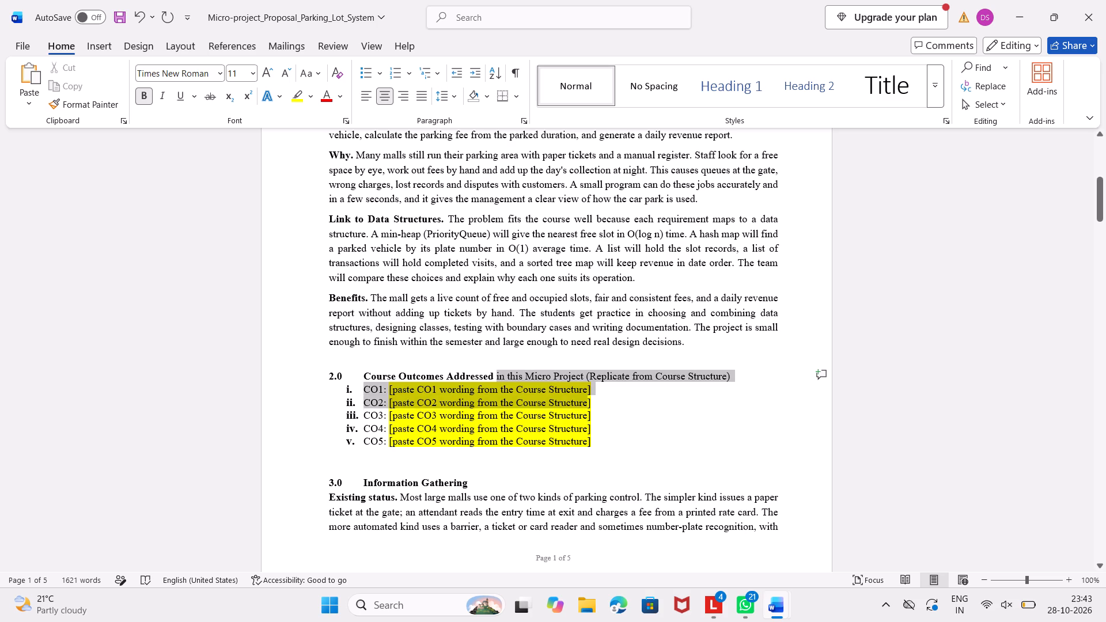
left_click_drag(562, 403, 582, 453)
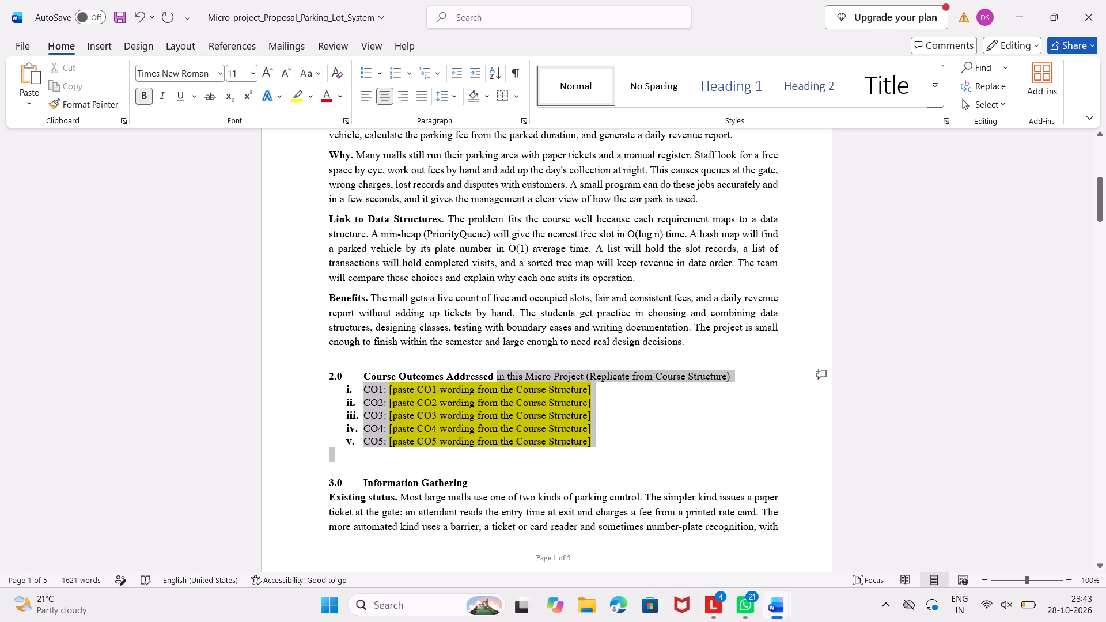
left_click_drag(582, 453, 582, 452)
key("BackSpace")
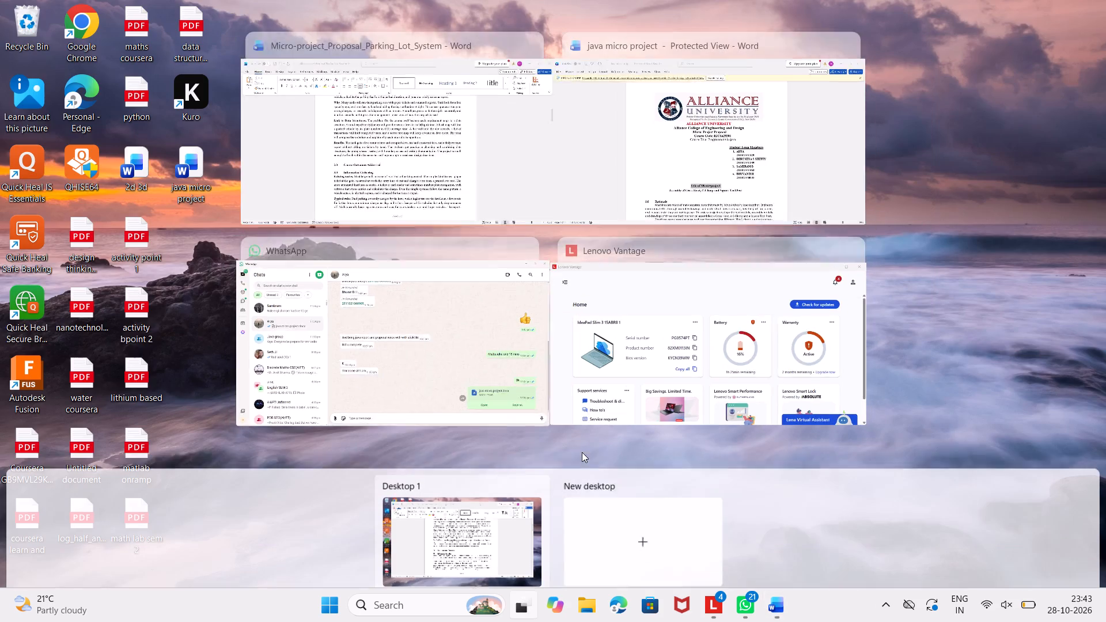
Copy the CO - 1 to CO - 5 lines from the java micro project document and paste them below the proposal's Course Outcomes Addressed heading.
left_click(710, 155)
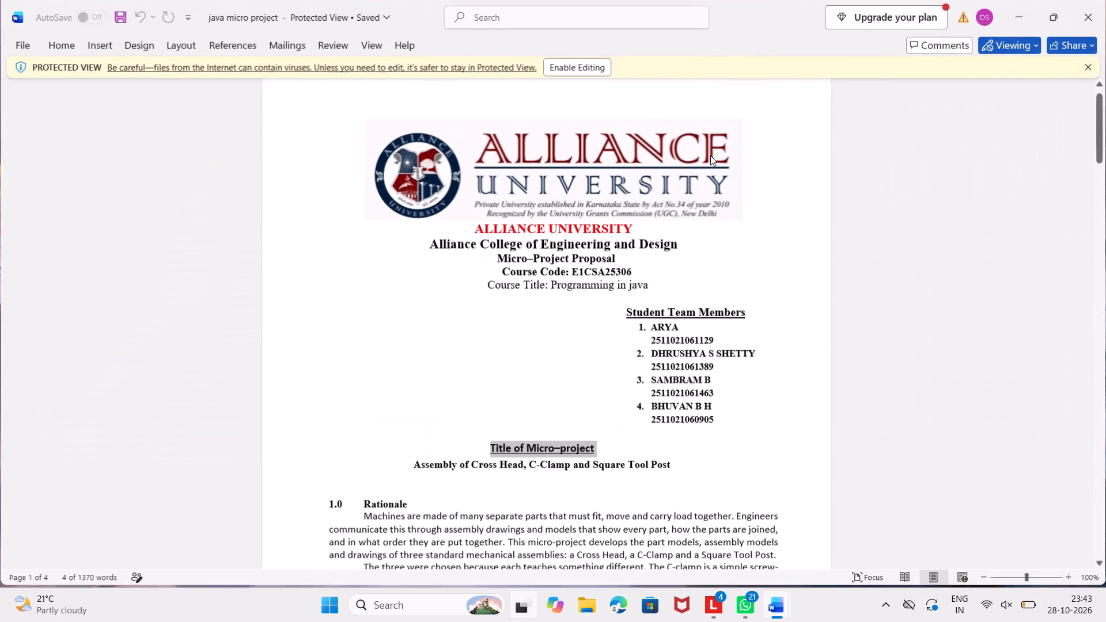
scroll(603, 232, "down", 3)
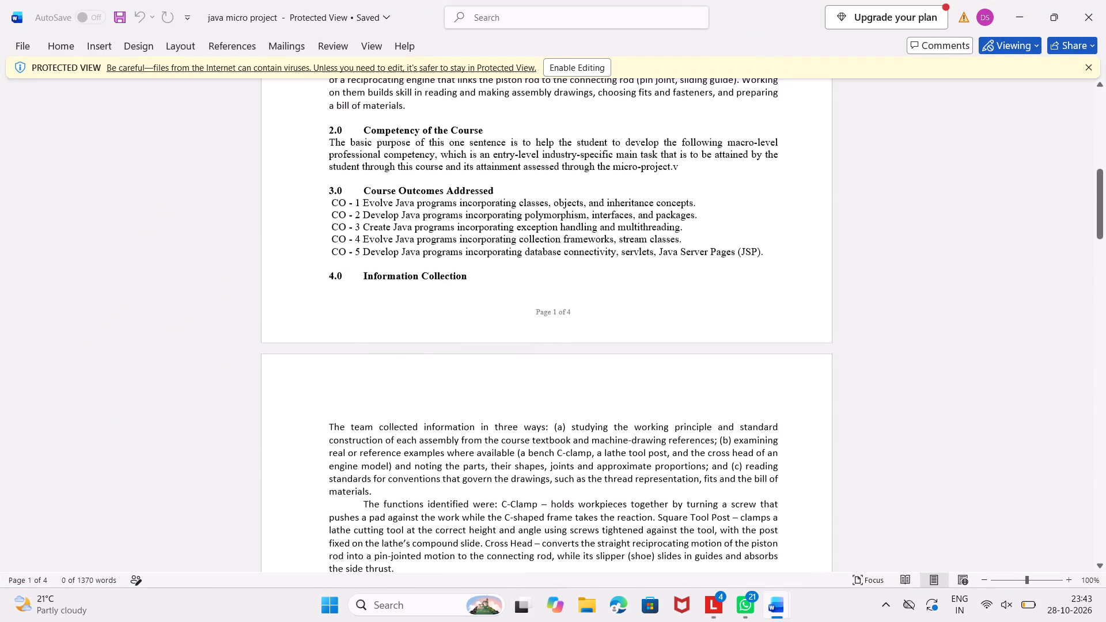
scroll(603, 232, "down", 1)
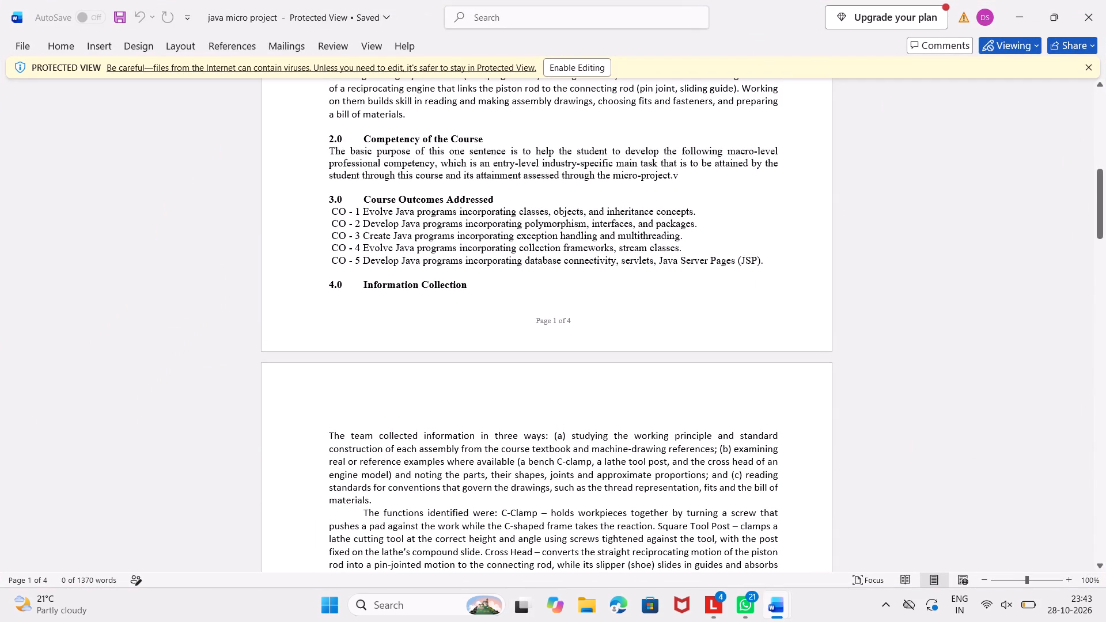
left_click_drag(331, 213, 522, 278)
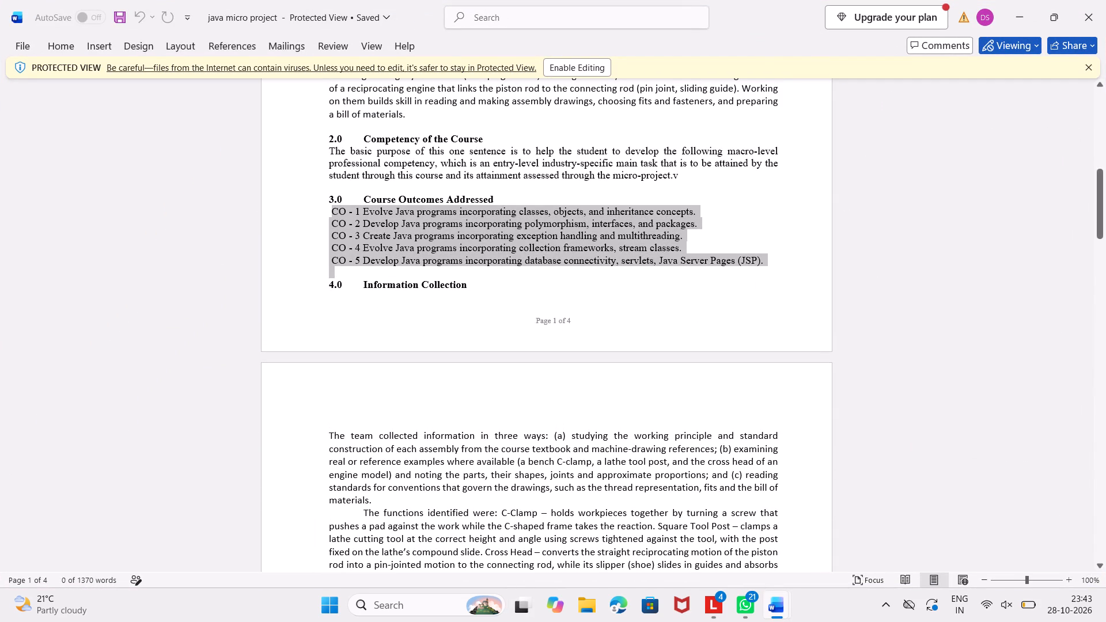
left_click_drag(522, 278, 619, 267)
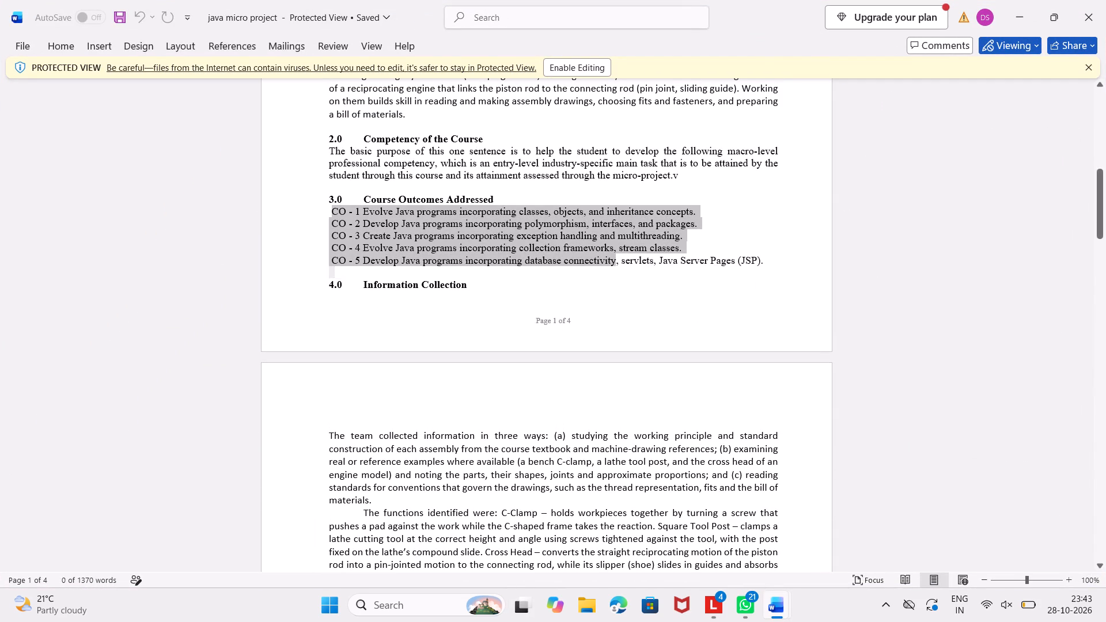
left_click_drag(619, 267, 774, 266)
key("ctrl+v")
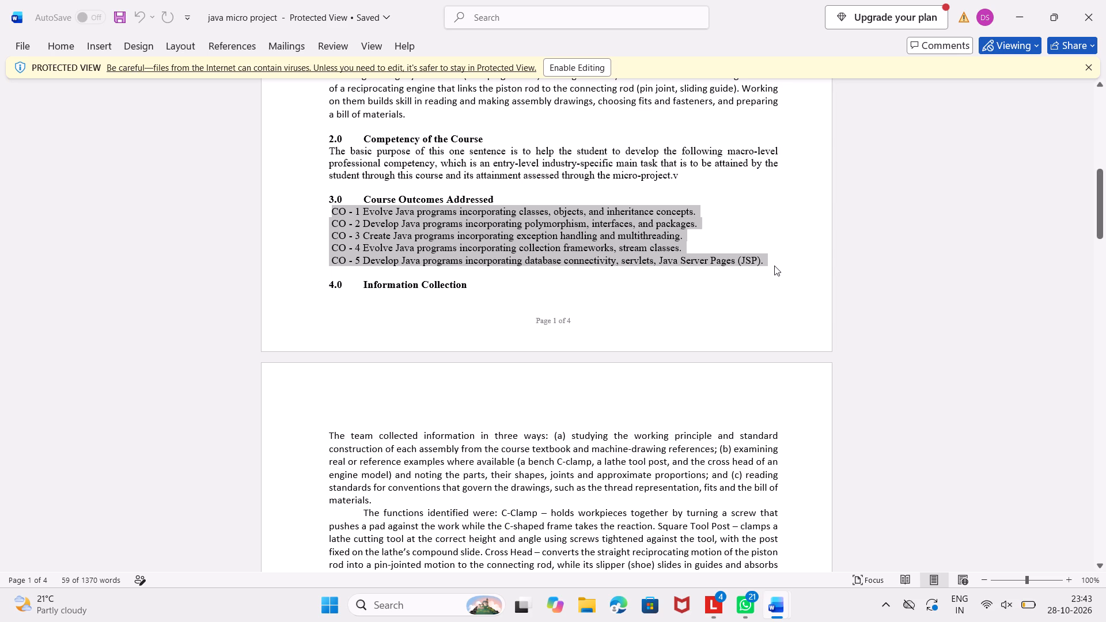
key("ctrl+c")
left_click(774, 266)
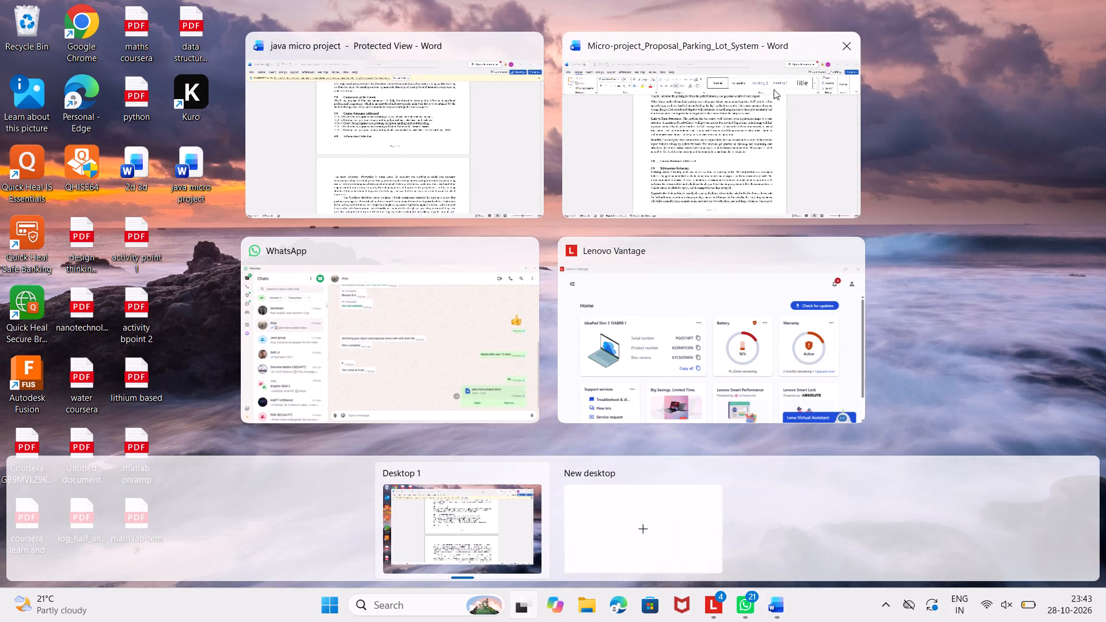
left_click(743, 117)
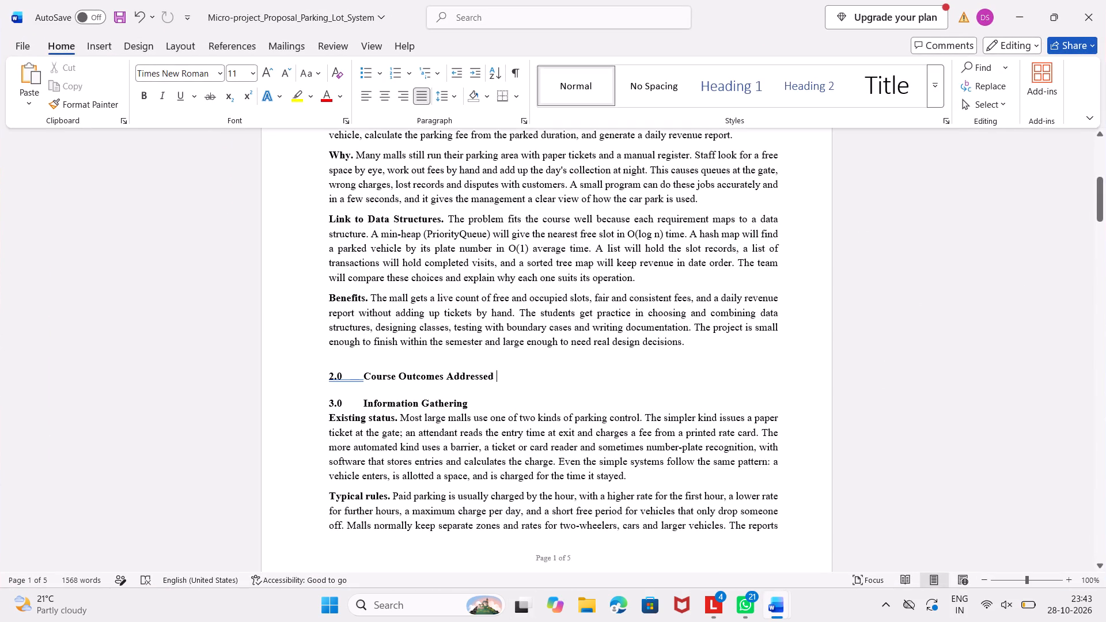
key("Return")
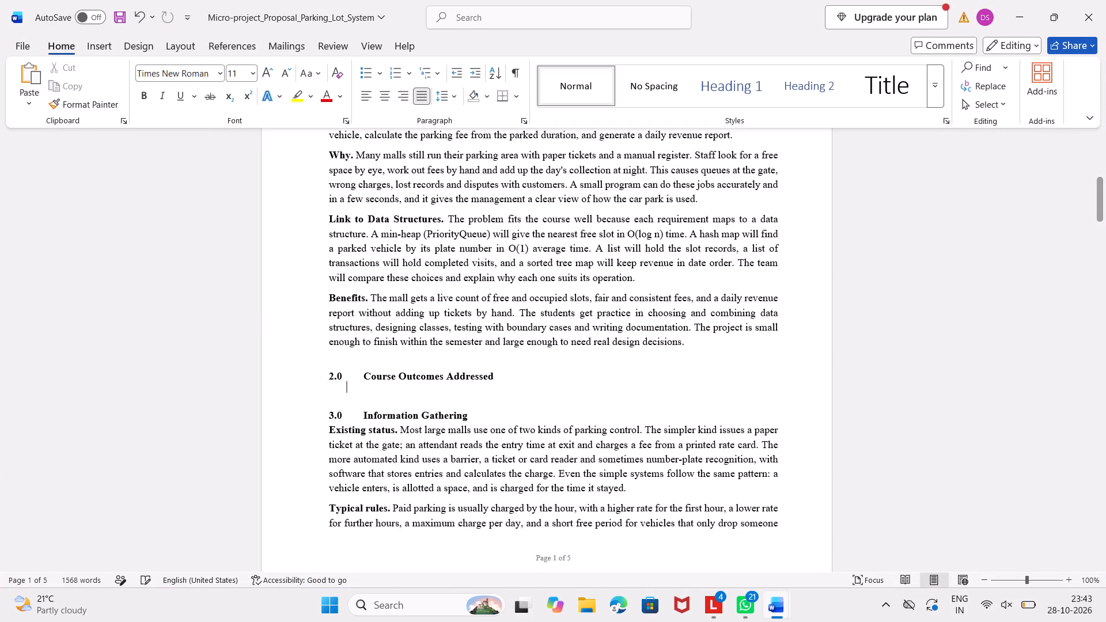
key("ctrl+v")
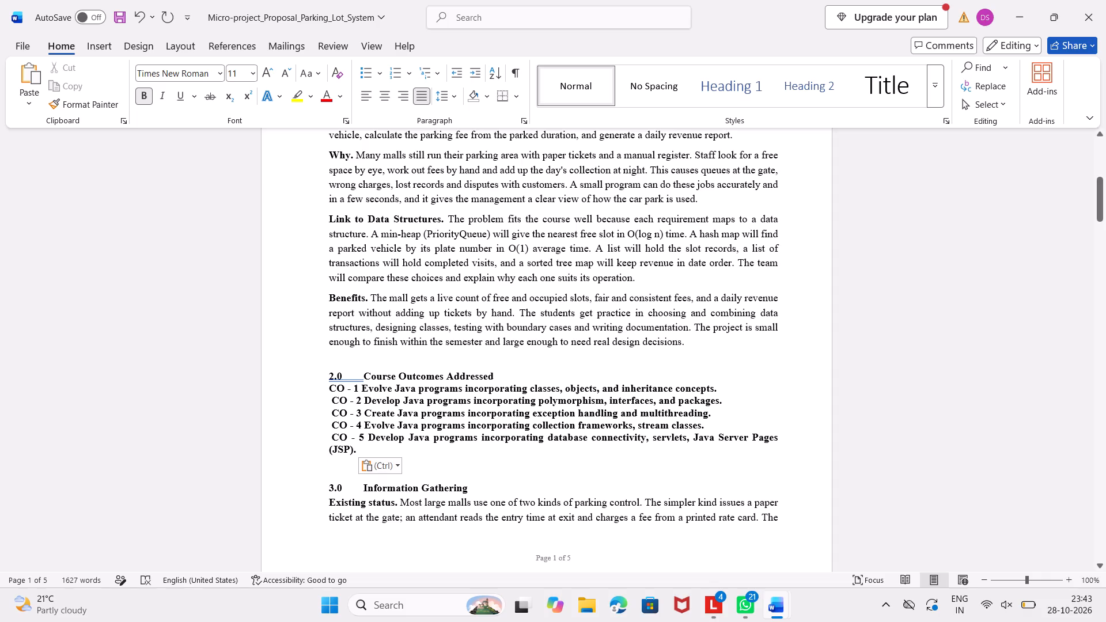
Replace the underlined number and gap before "Course Outcomes Addressed" with a retyped "2.0" followed by four spaces.
left_click(355, 380)
double_click(355, 380)
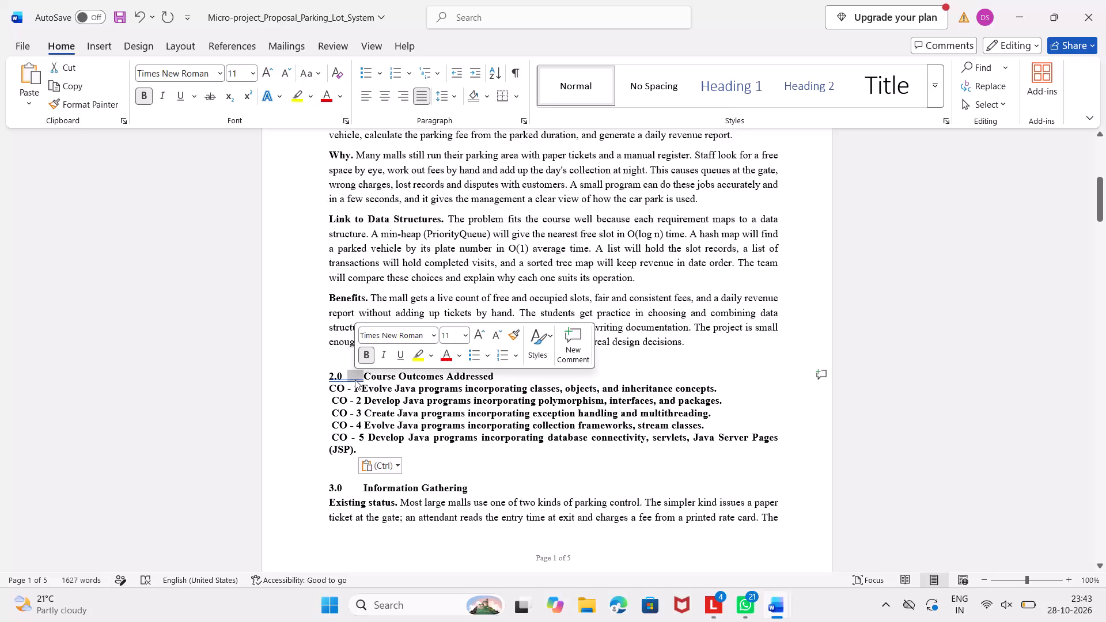
left_click(325, 363)
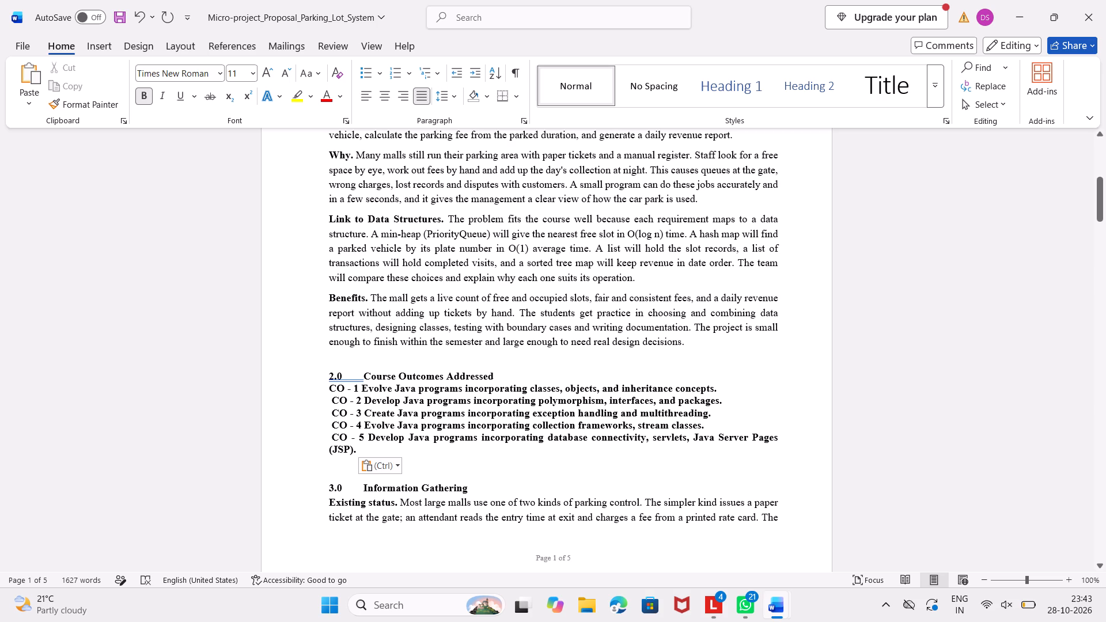
left_click_drag(328, 379, 366, 379)
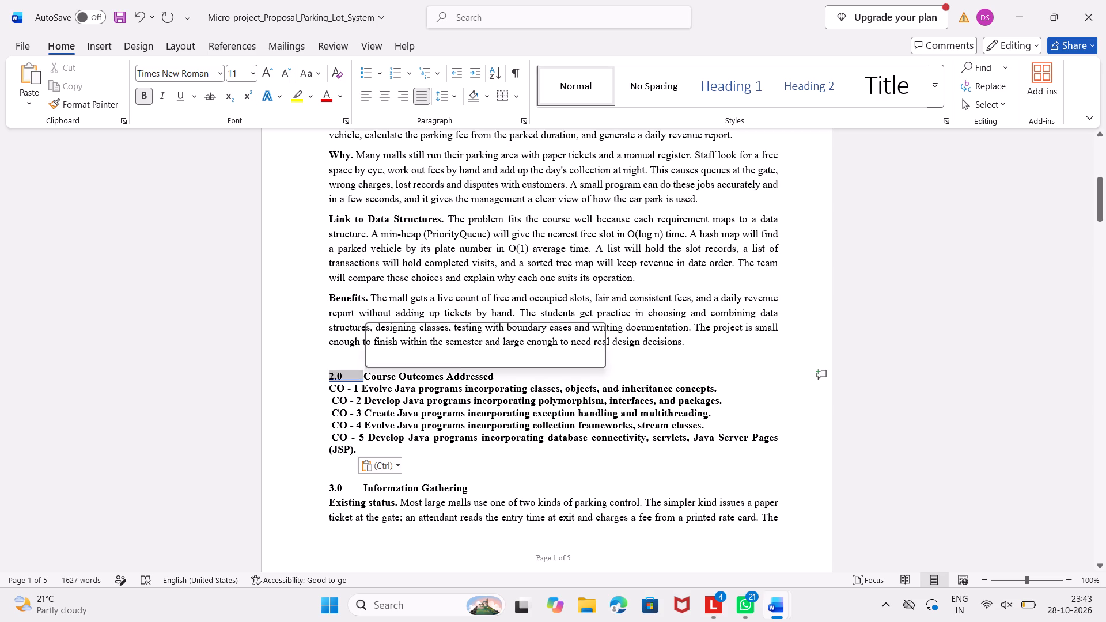
key("BackSpace")
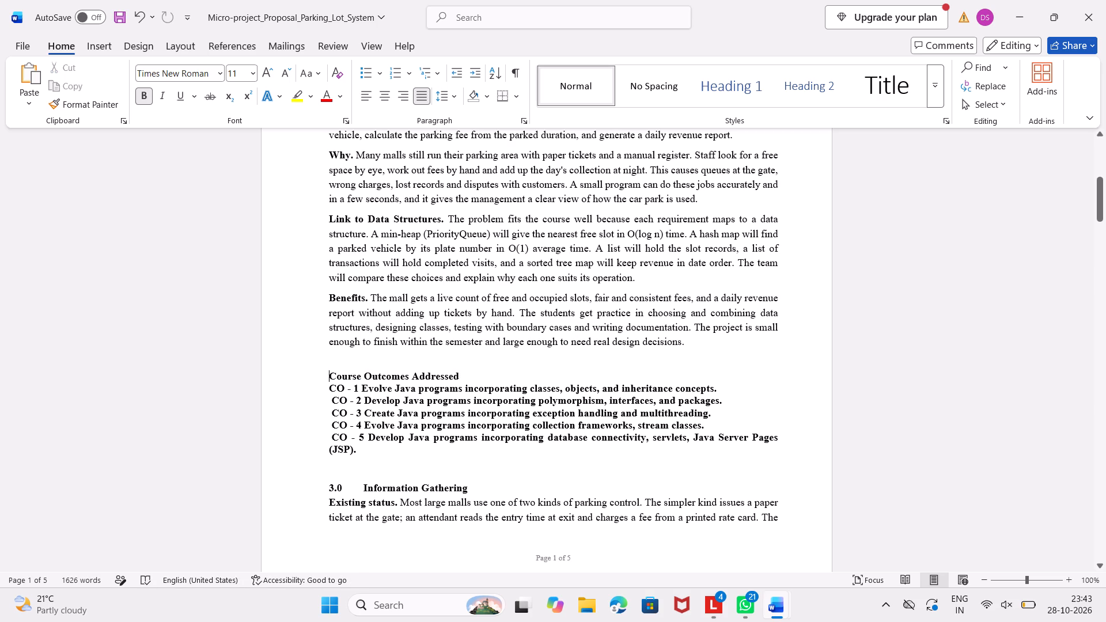
key("2")
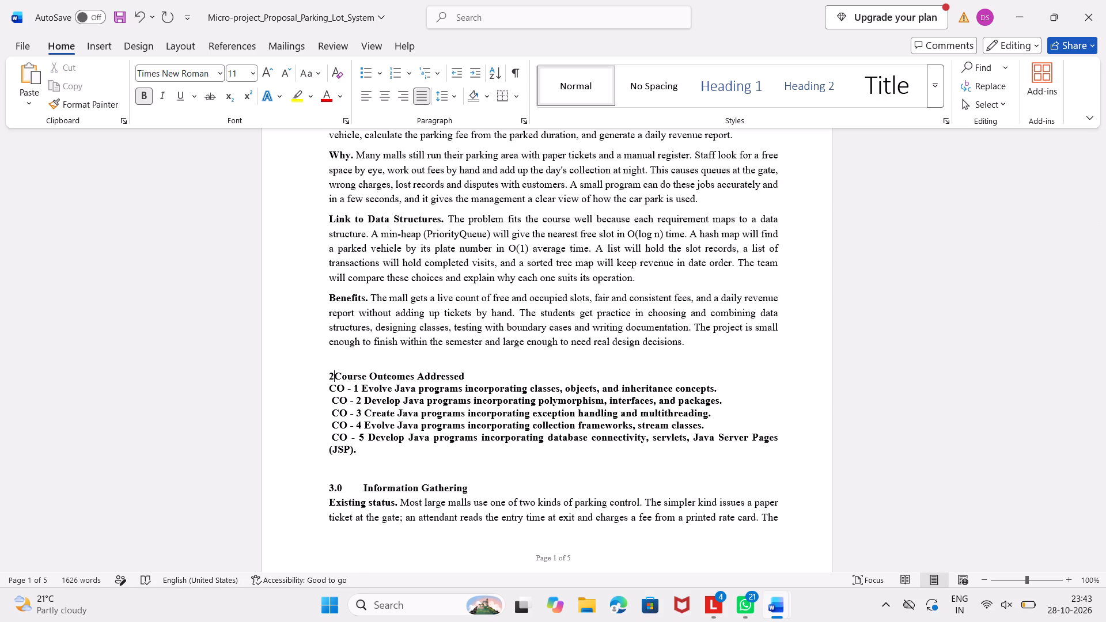
key("period")
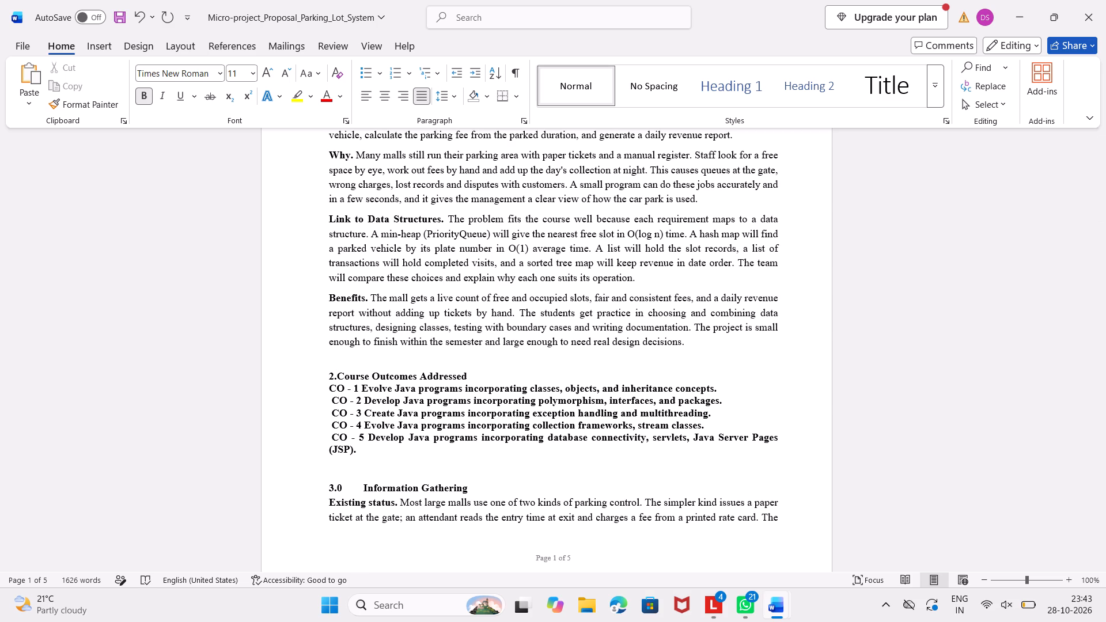
key("o")
key("BackSpace")
key("0")
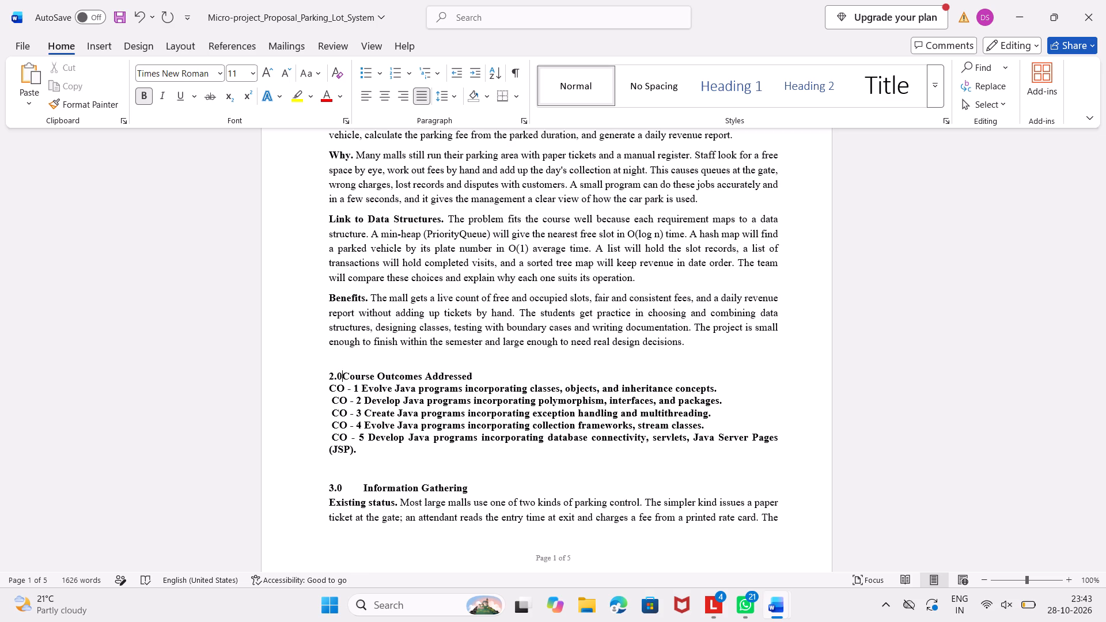
key("space")
key("space")
key("space")
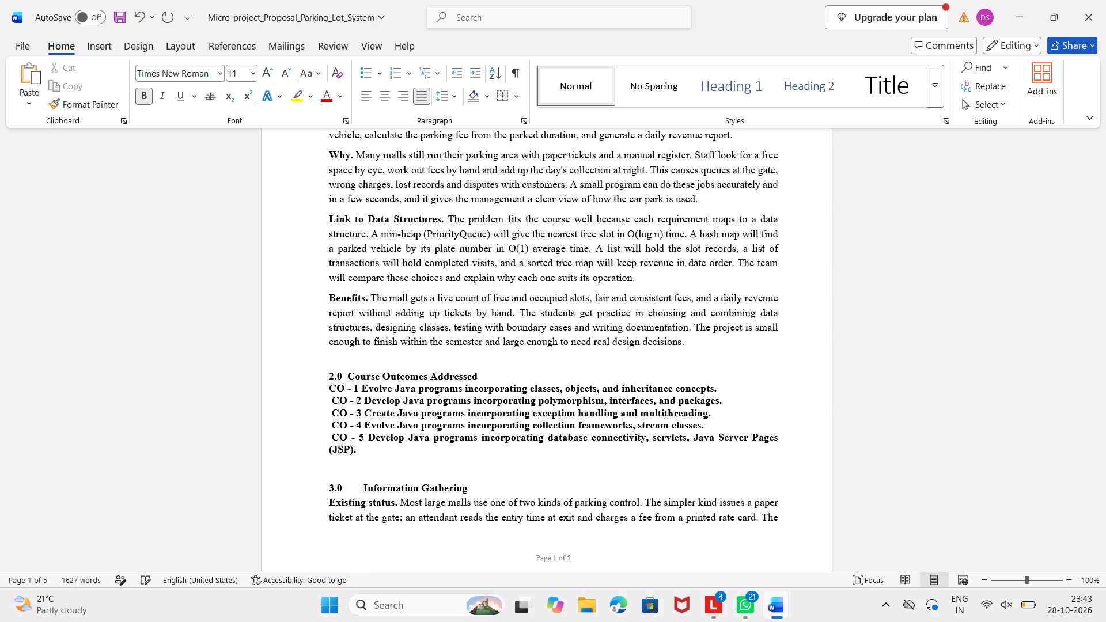
key("space")
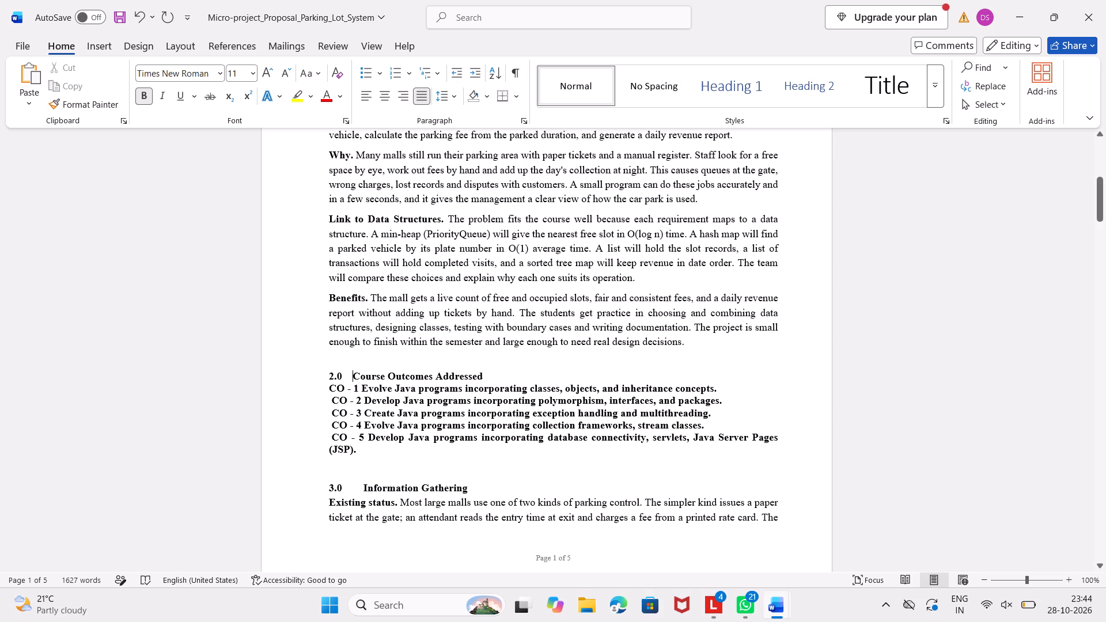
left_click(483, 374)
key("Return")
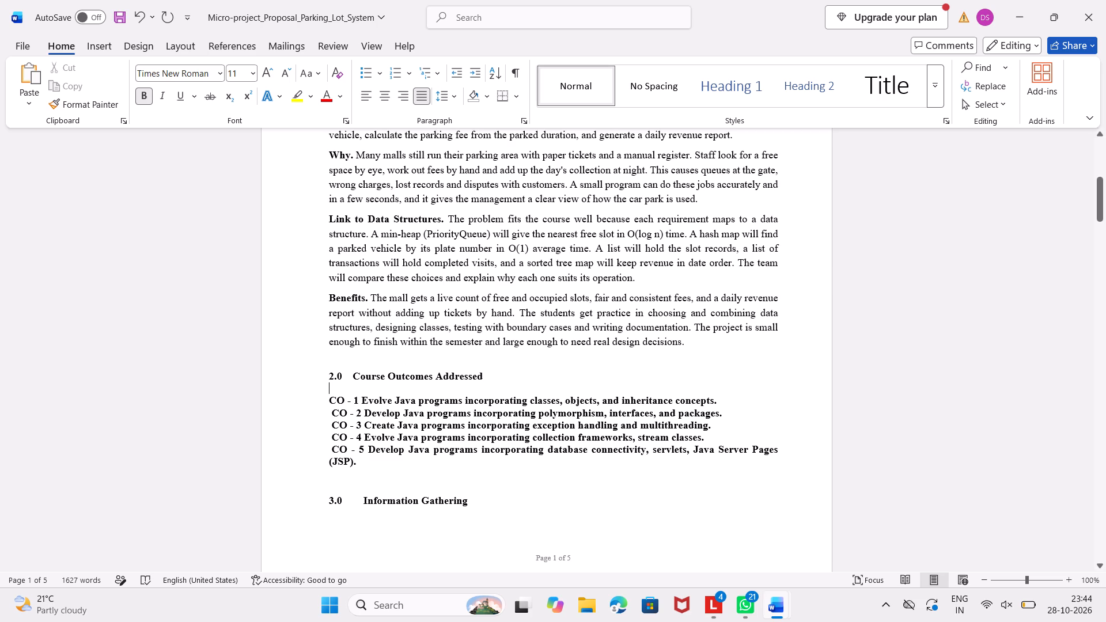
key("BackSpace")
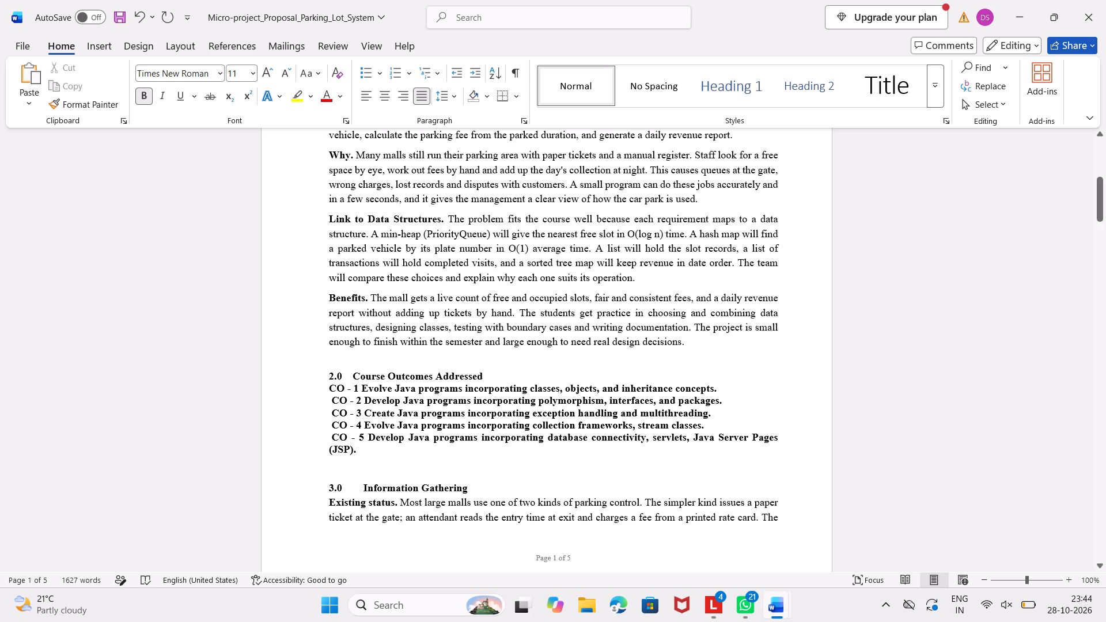
Increase the font size of the section 2.0 heading text "Course Outcomes Addressed" to 12.
left_click_drag(350, 375, 495, 365)
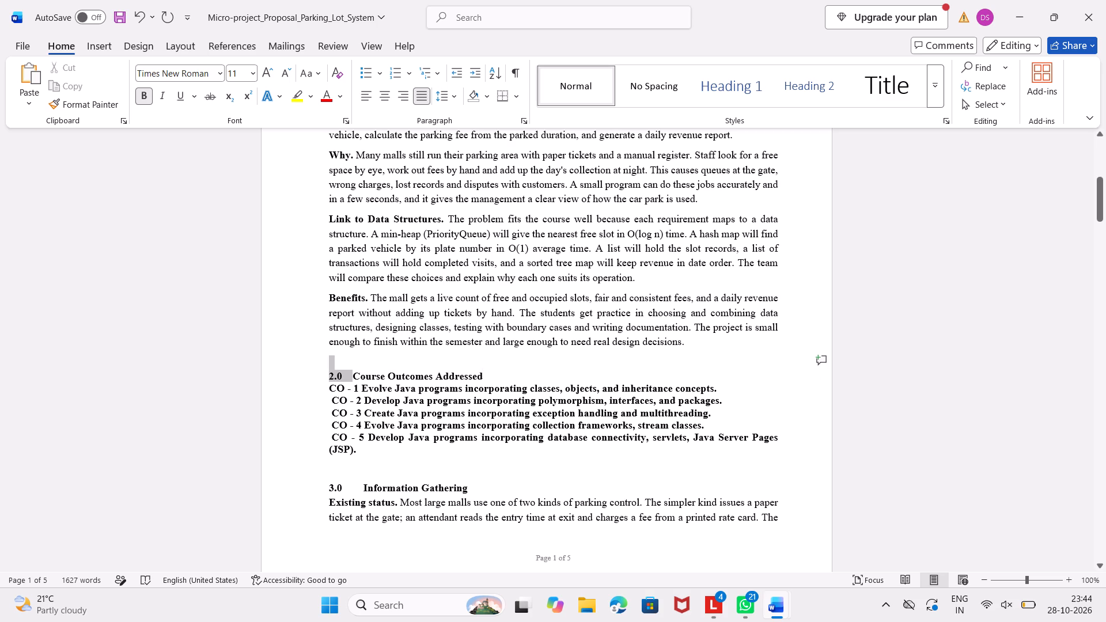
left_click_drag(495, 365, 493, 372)
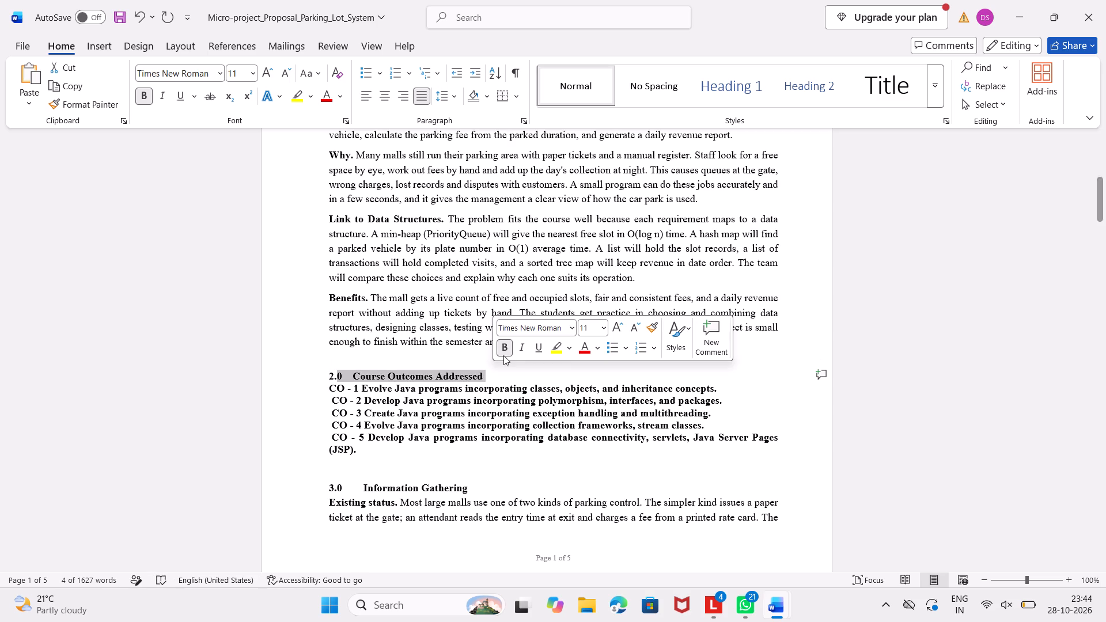
left_click(616, 328)
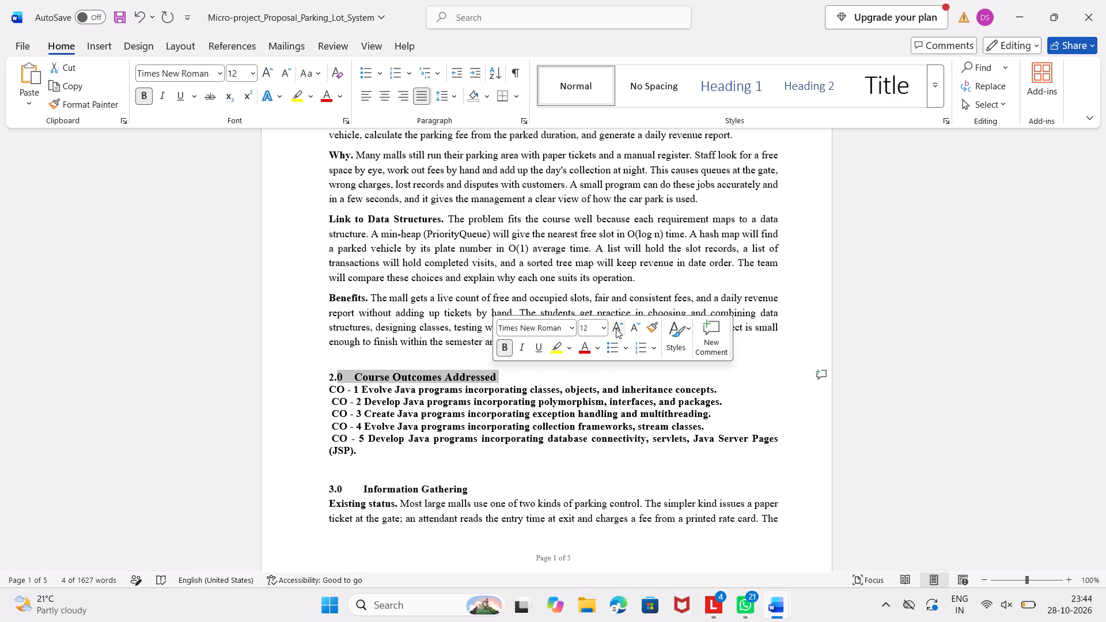
key("BackSpace")
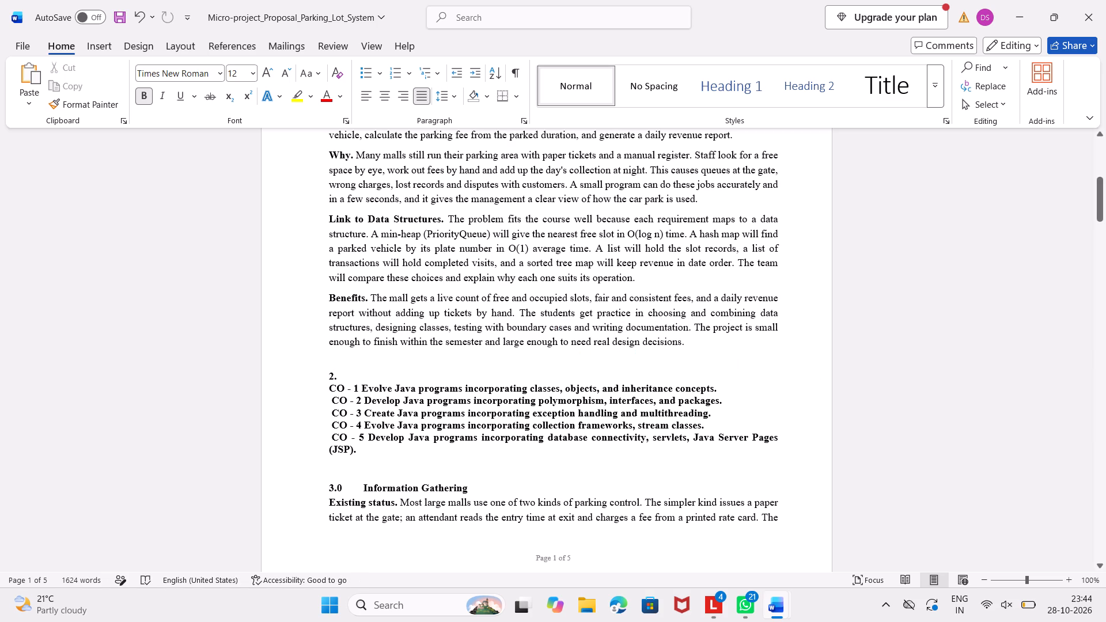
key("ctrl+z")
double_click(616, 328, "ctrl")
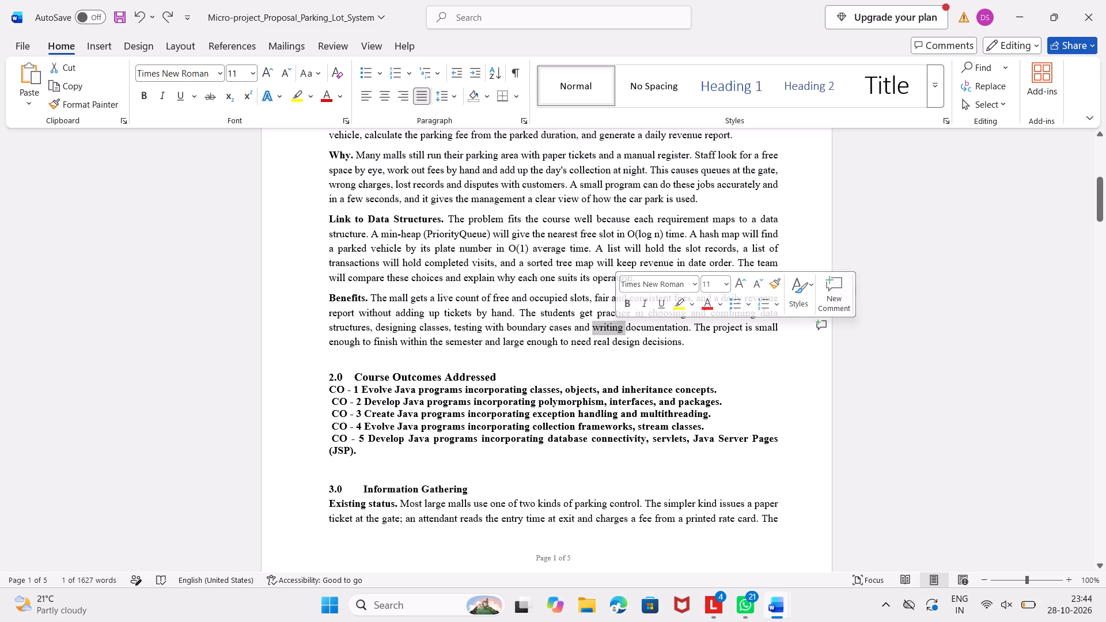
left_click(731, 373)
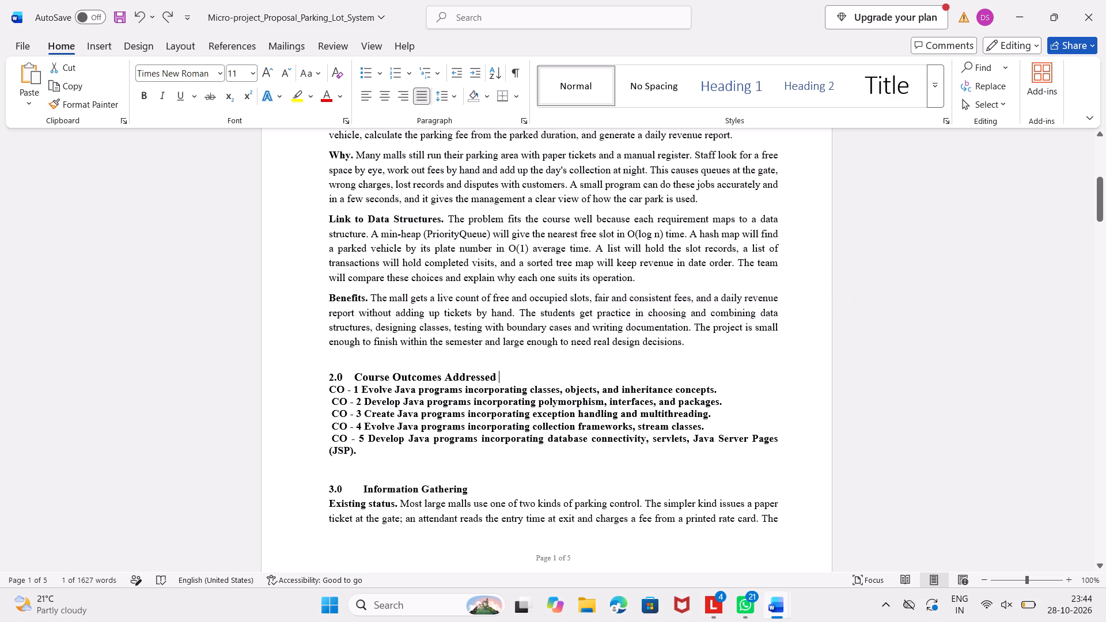
Remove the leading space before each of the CO - 2 to CO - 5 lines under Course Outcomes Addressed.
left_click(332, 403)
key("BackSpace")
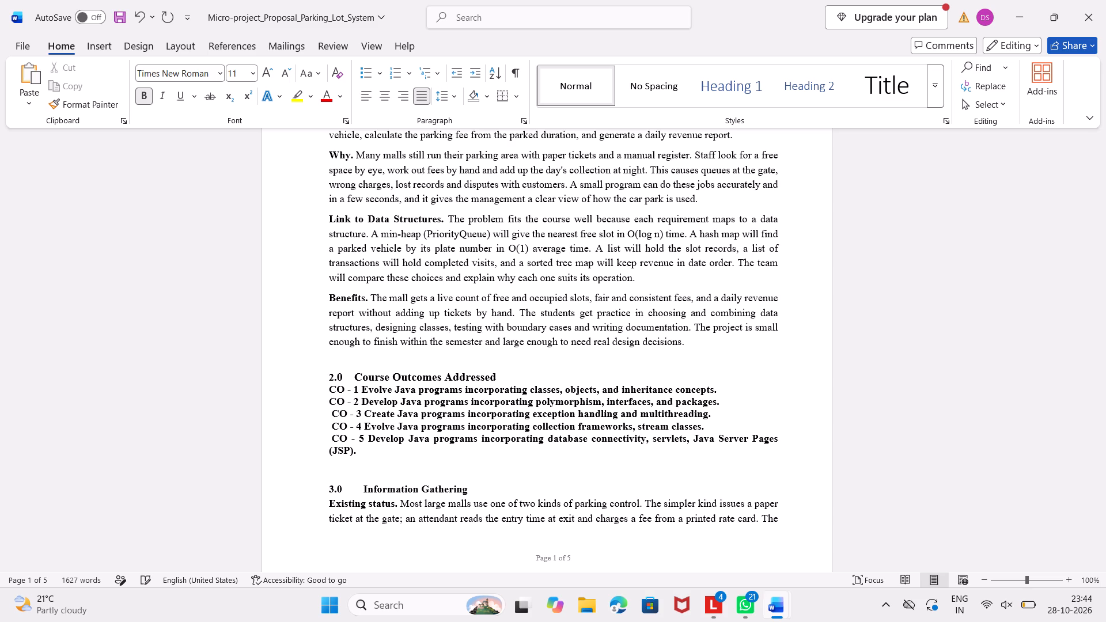
left_click(329, 415)
key("BackSpace")
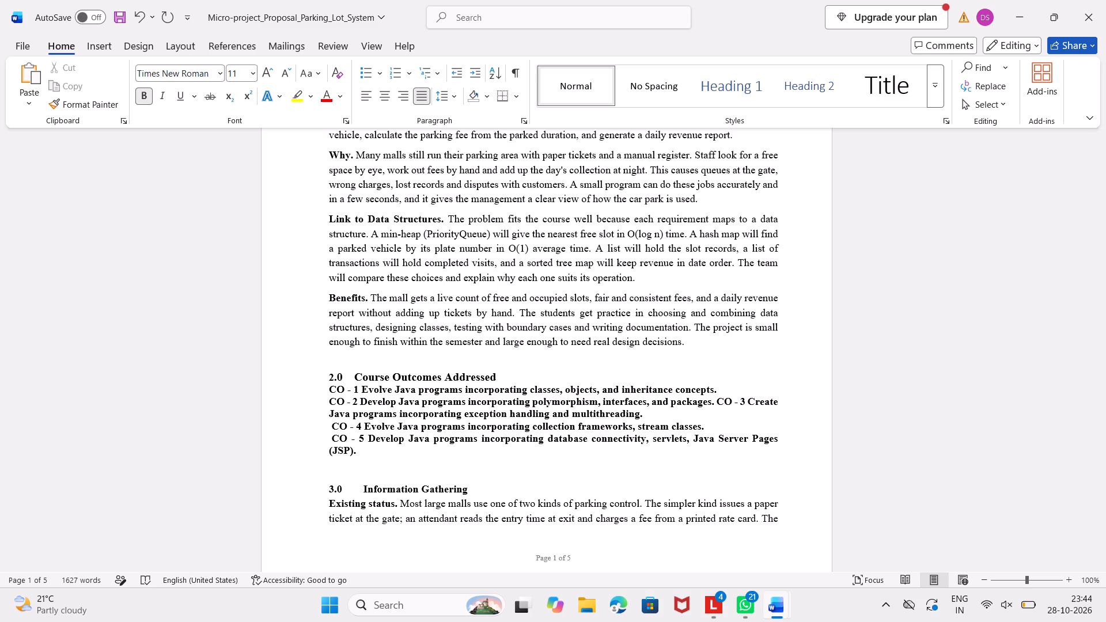
key("ctrl+z")
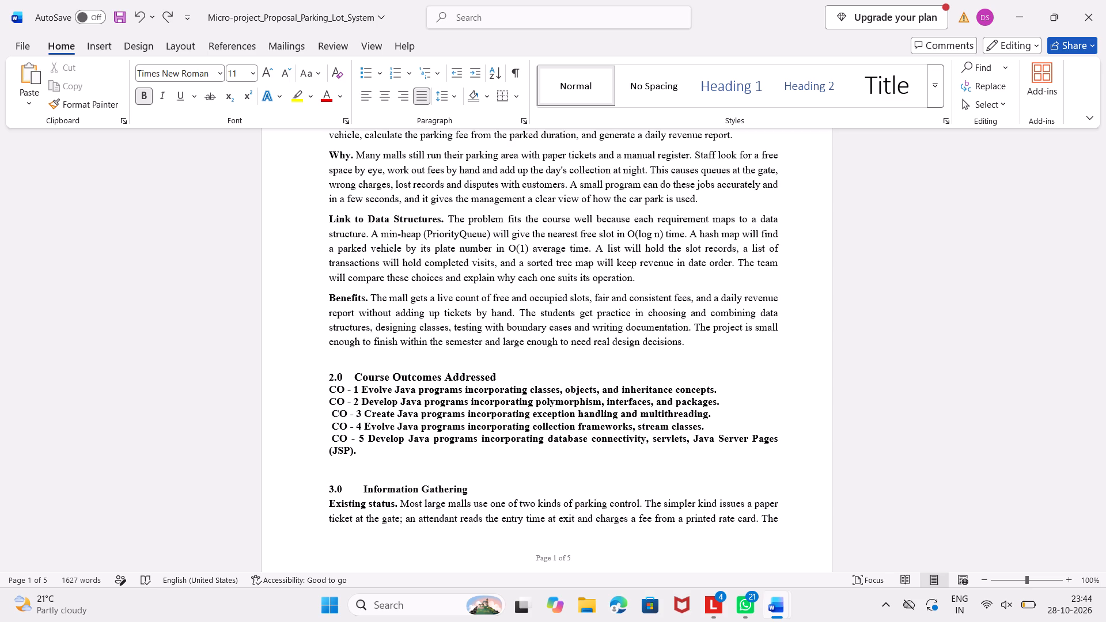
key("Right")
key("BackSpace")
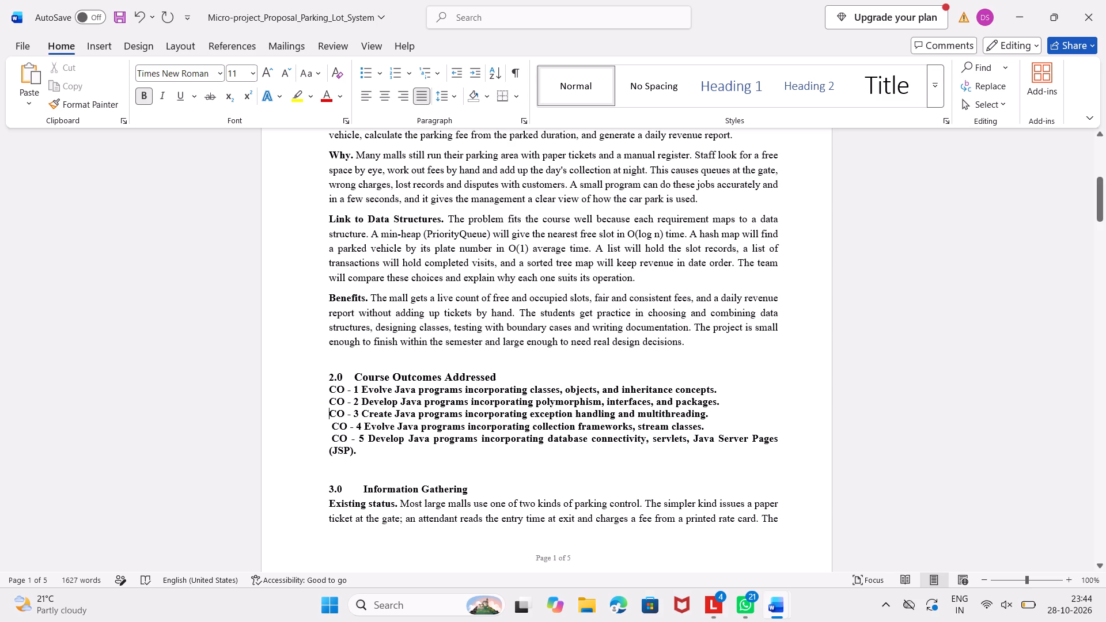
left_click(331, 427)
key("BackSpace")
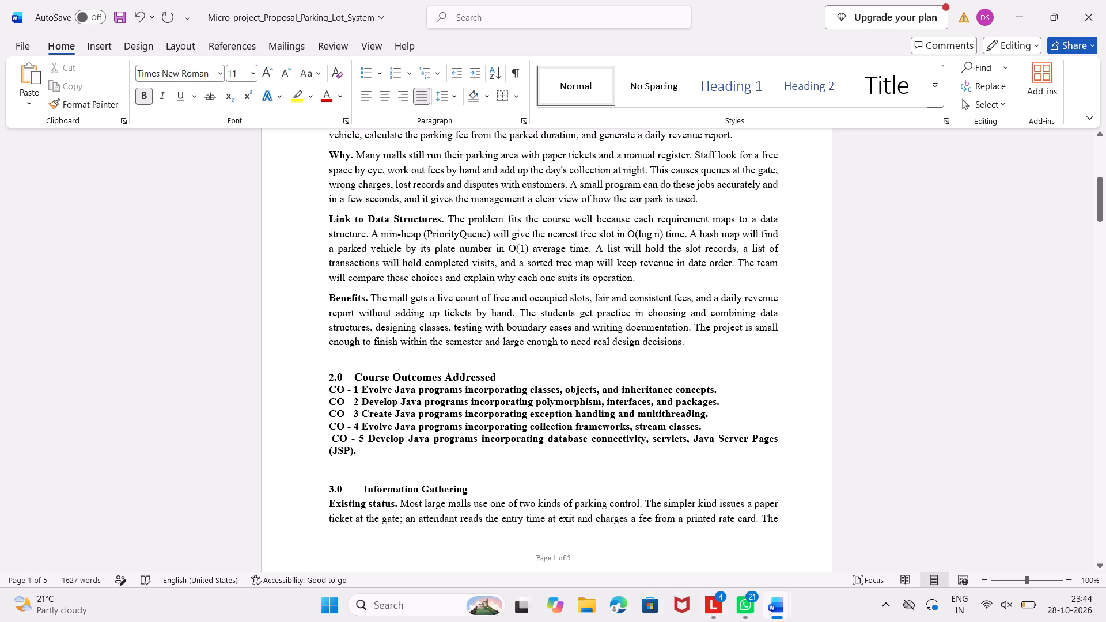
left_click(331, 439)
key("BackSpace")
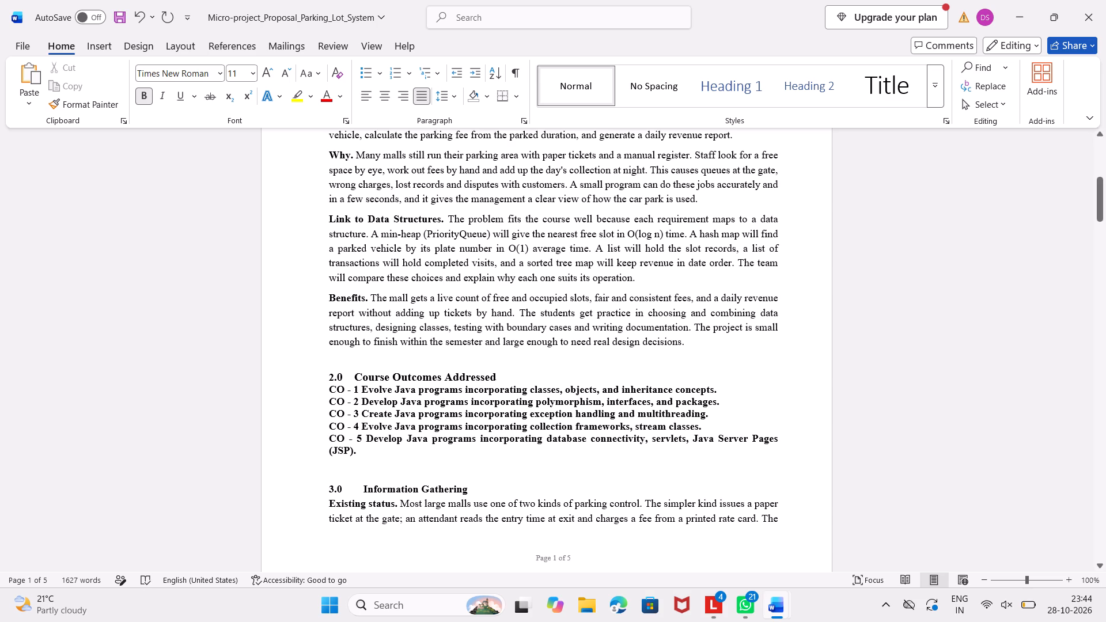
Copy the Alliance University logo from the java micro project document and paste it on its own line above the proposal's red "ALLIANCE UNIVERSITY" heading.
scroll(384, 394, "up", 2)
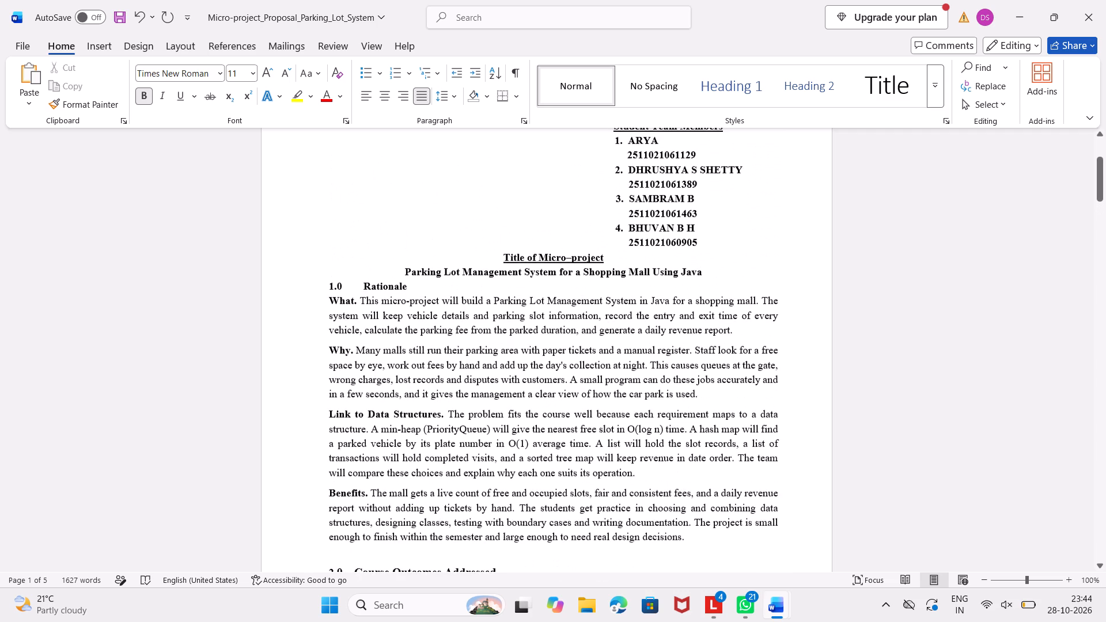
scroll(384, 394, "up", 3)
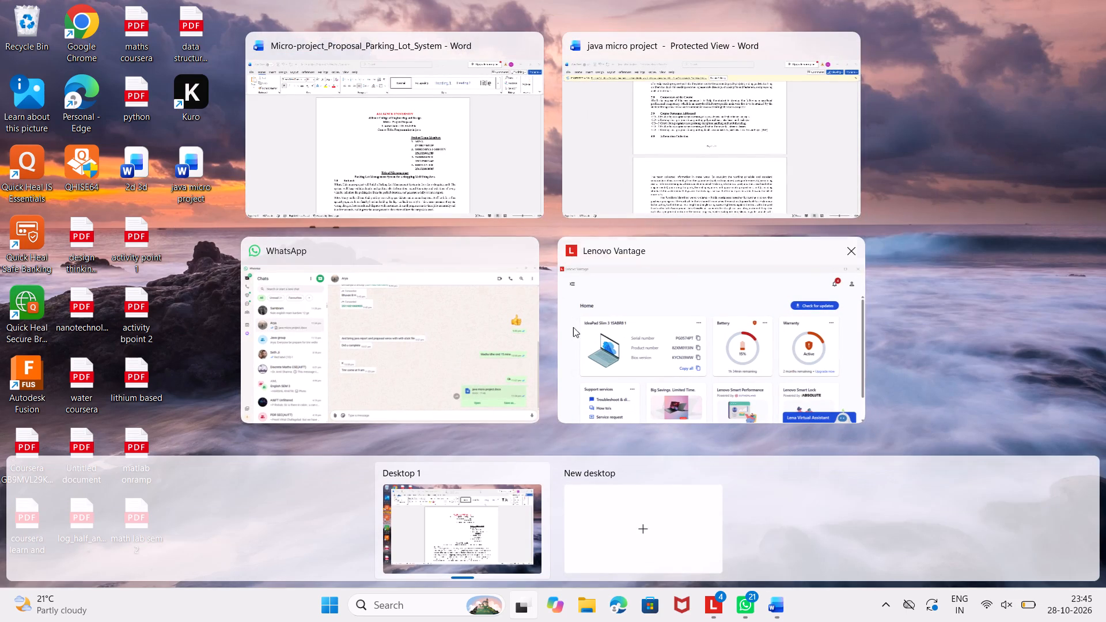
left_click(685, 181)
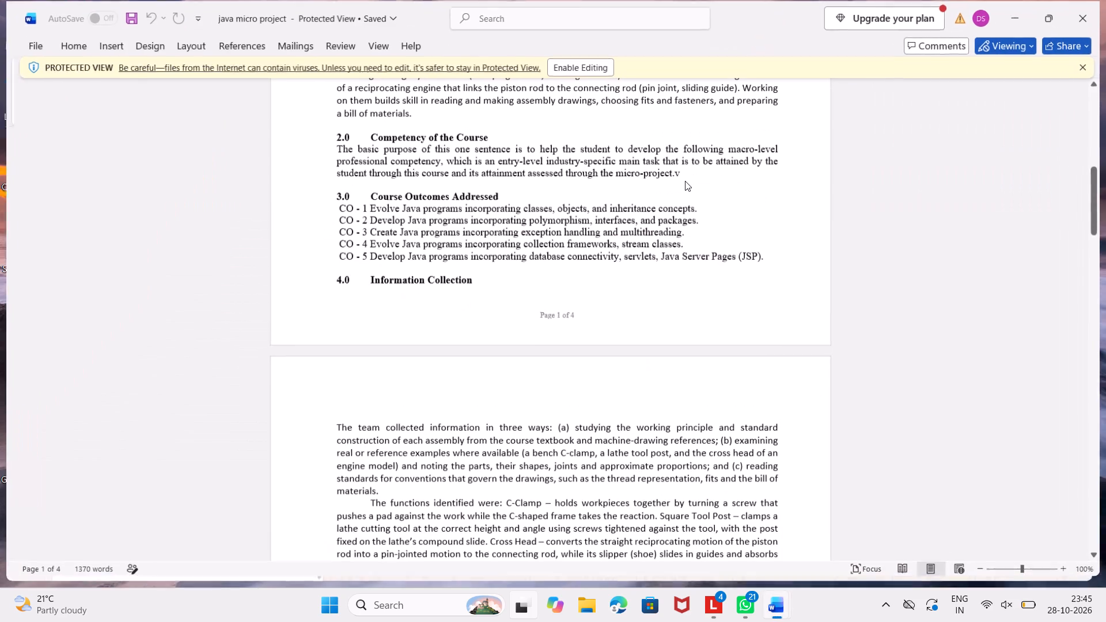
scroll(639, 193, "up", 11)
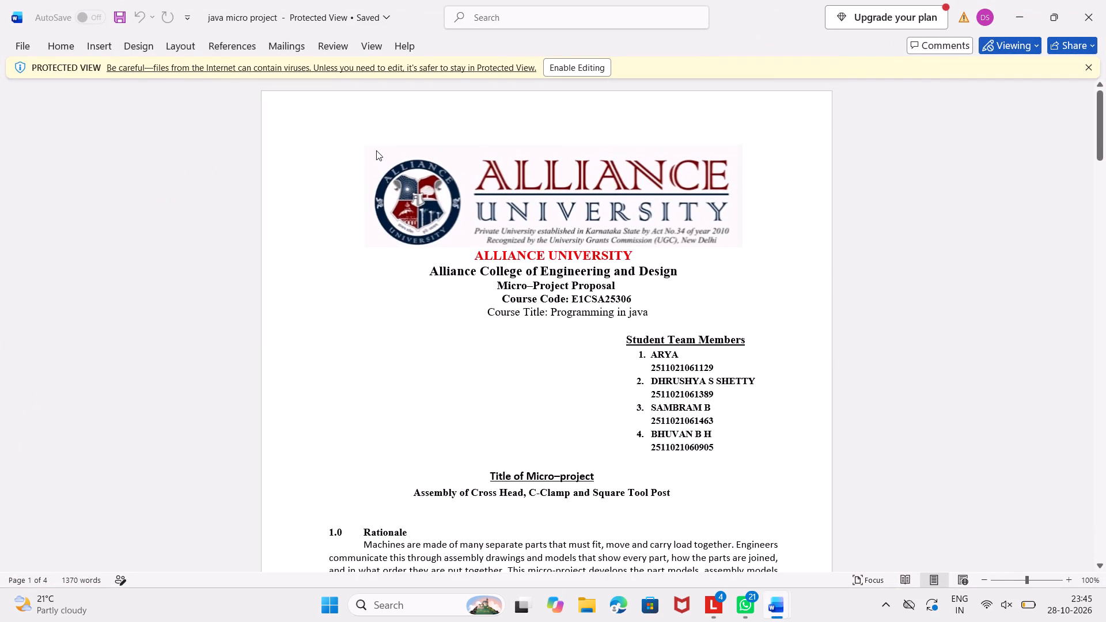
left_click_drag(376, 150, 524, 213)
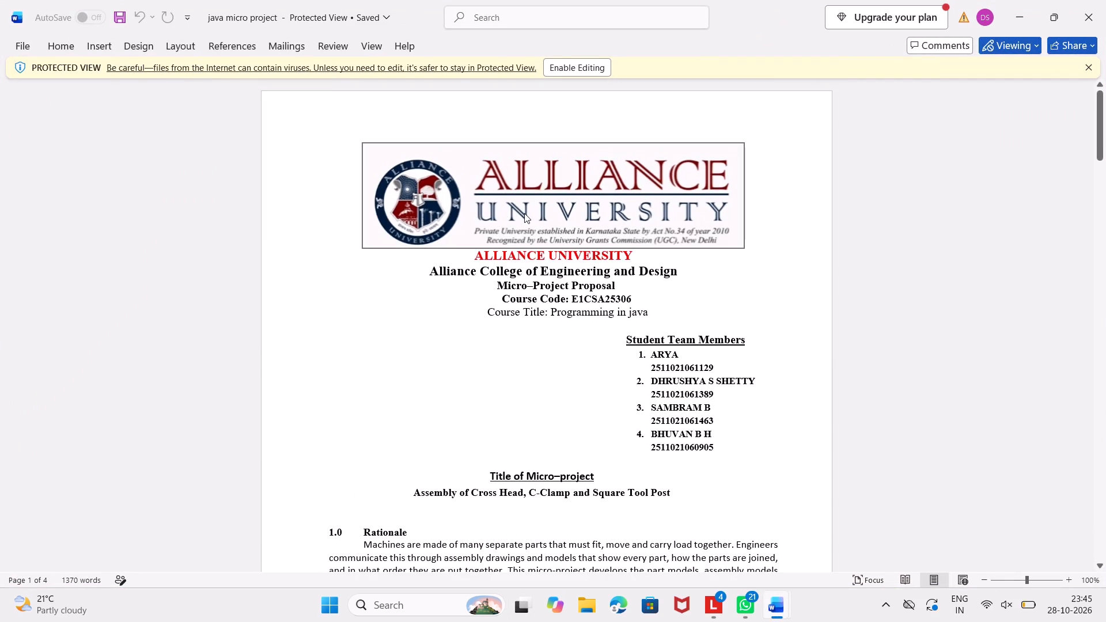
left_click(524, 213)
key("ctrl+c")
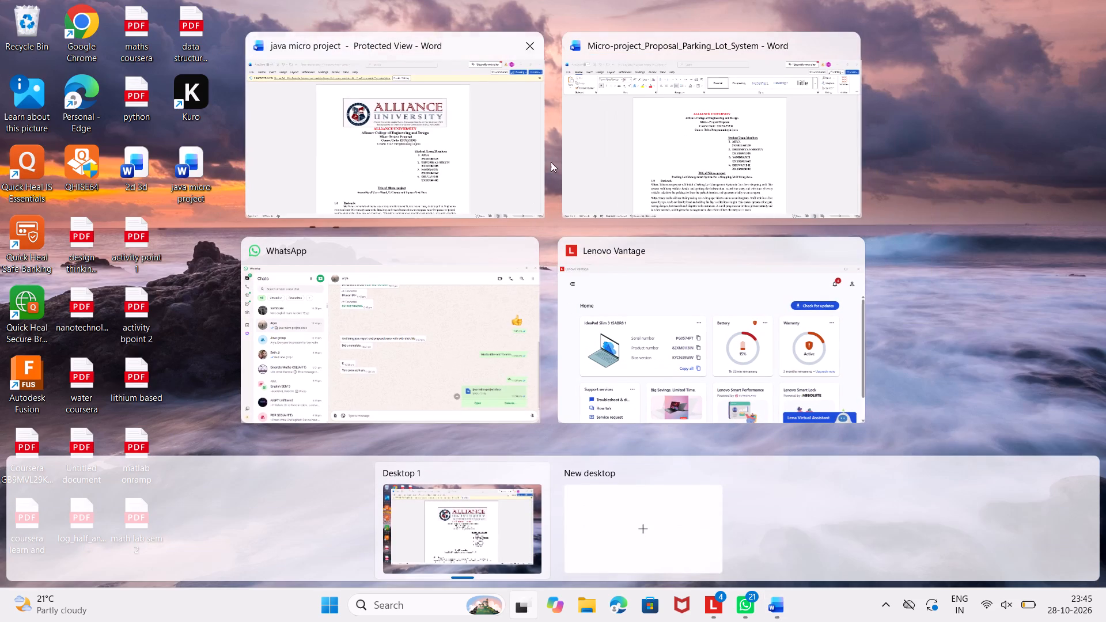
left_click(614, 147)
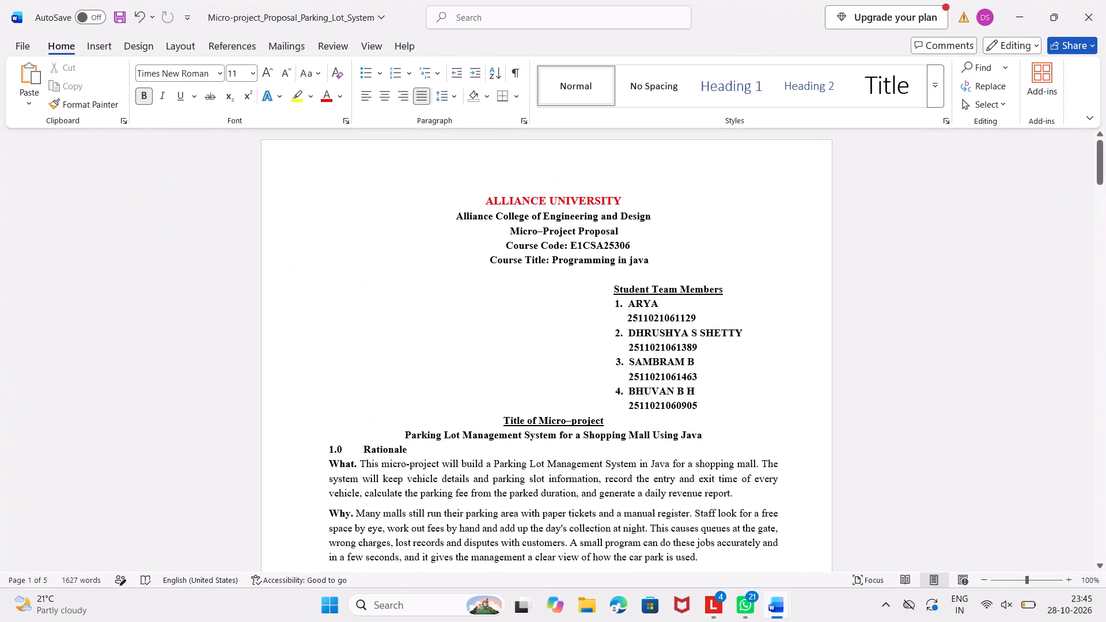
left_click(481, 199)
key("ctrl+v")
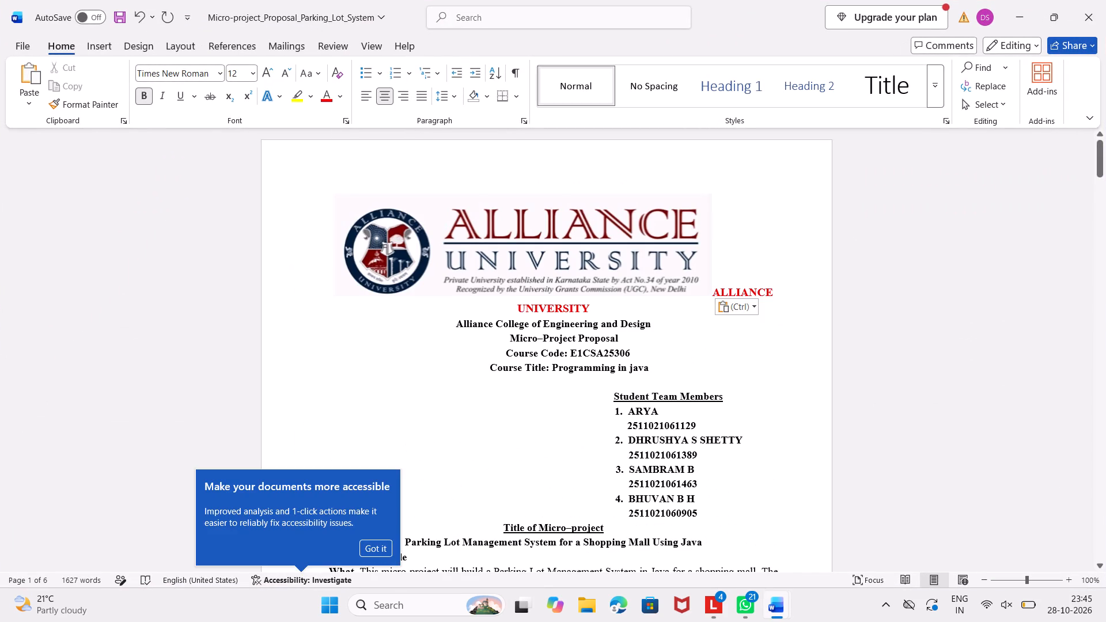
key("Return")
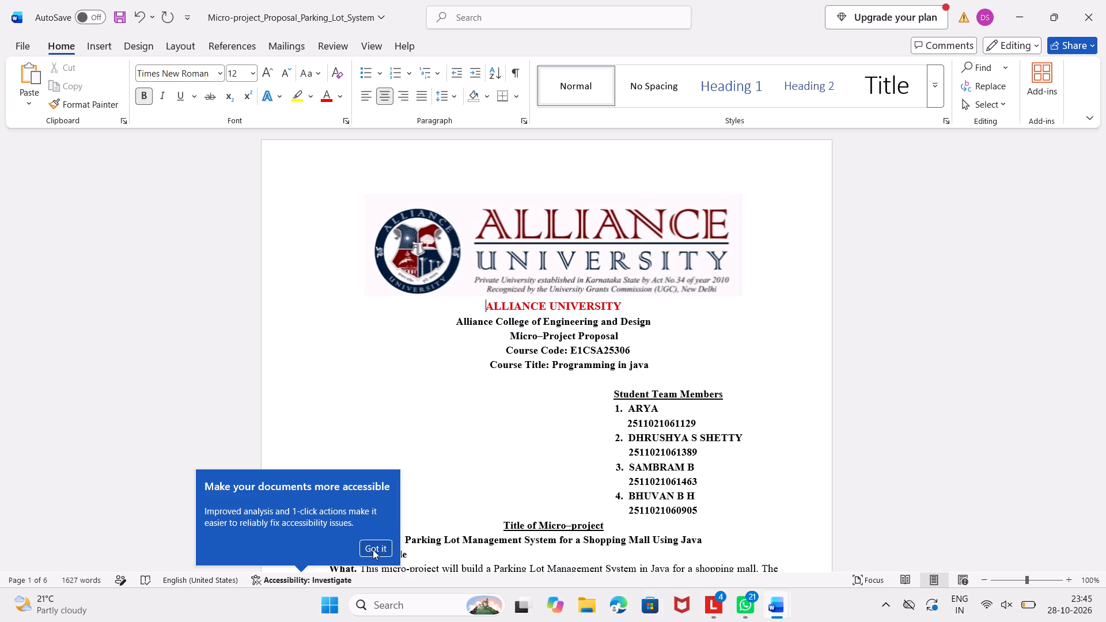
left_click(434, 406)
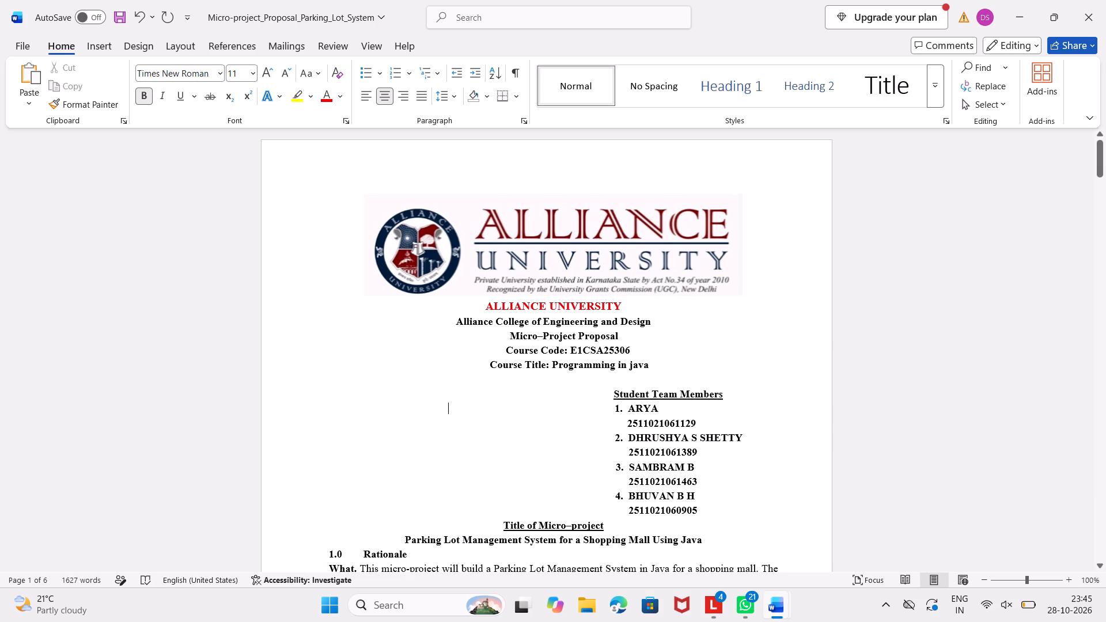
Review the proposal's layout from the title page through the course outcomes to the activity table, and return to the title page.
scroll(451, 404, "down", 1)
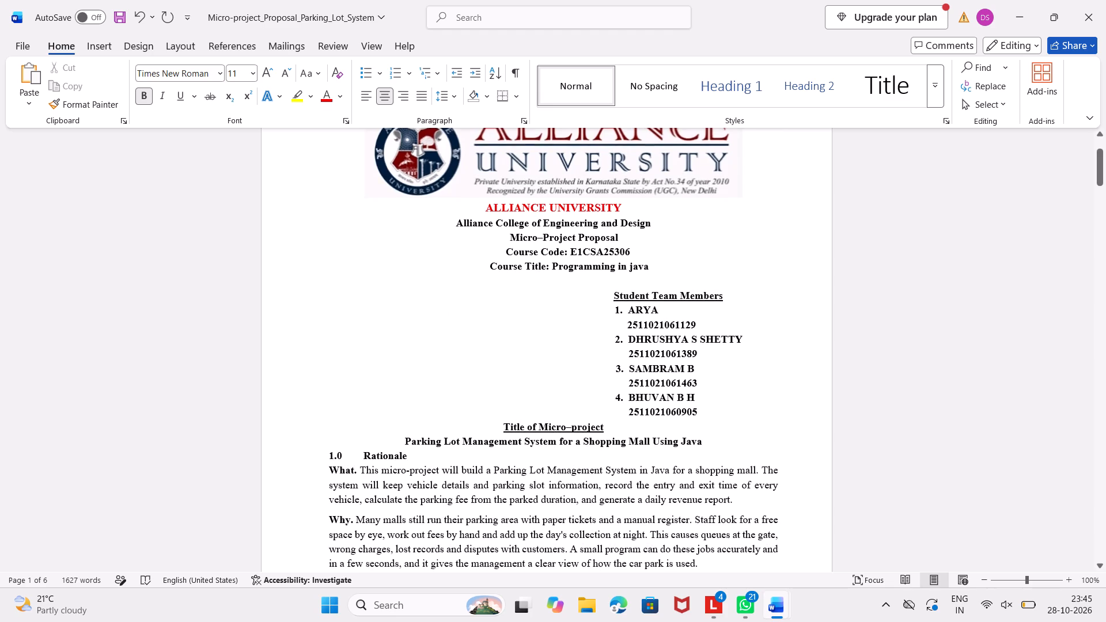
scroll(451, 404, "down", 4)
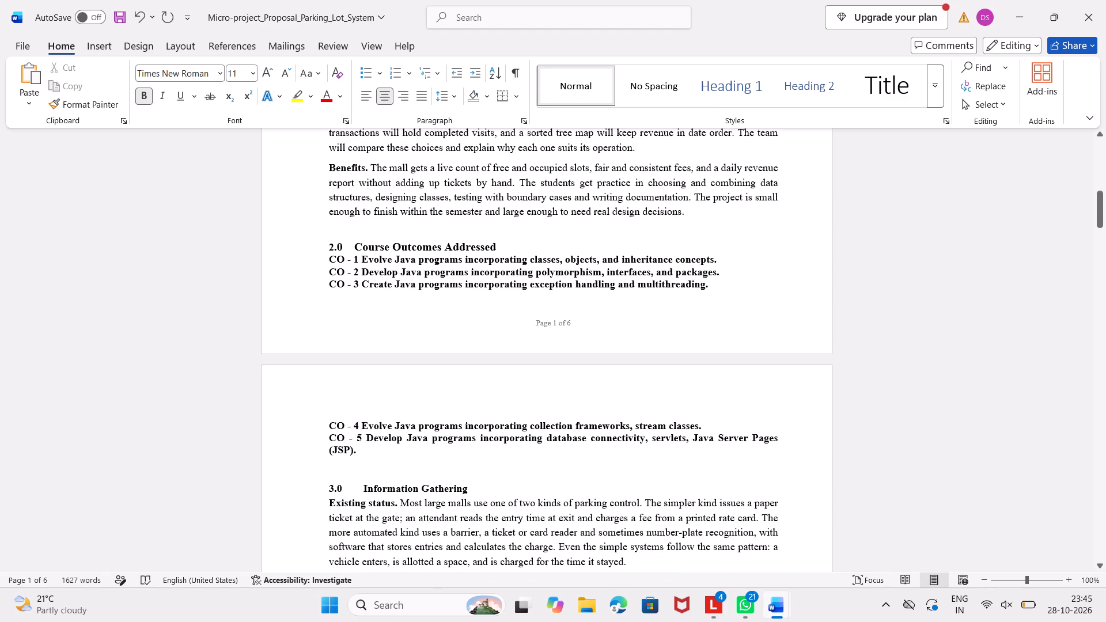
scroll(451, 404, "down", 4)
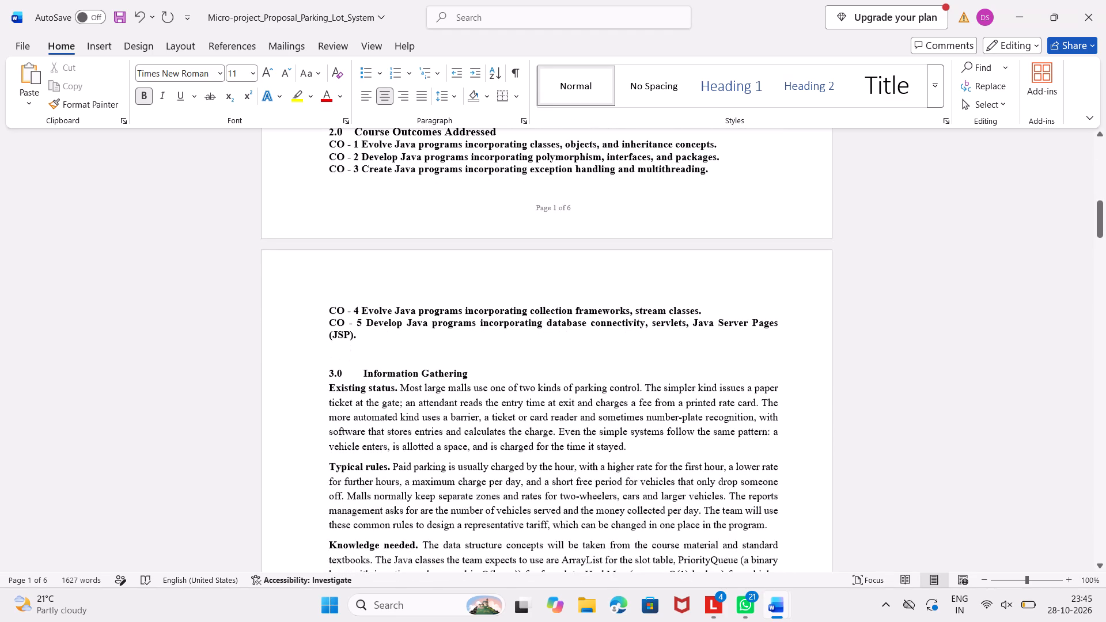
scroll(451, 404, "down", 8)
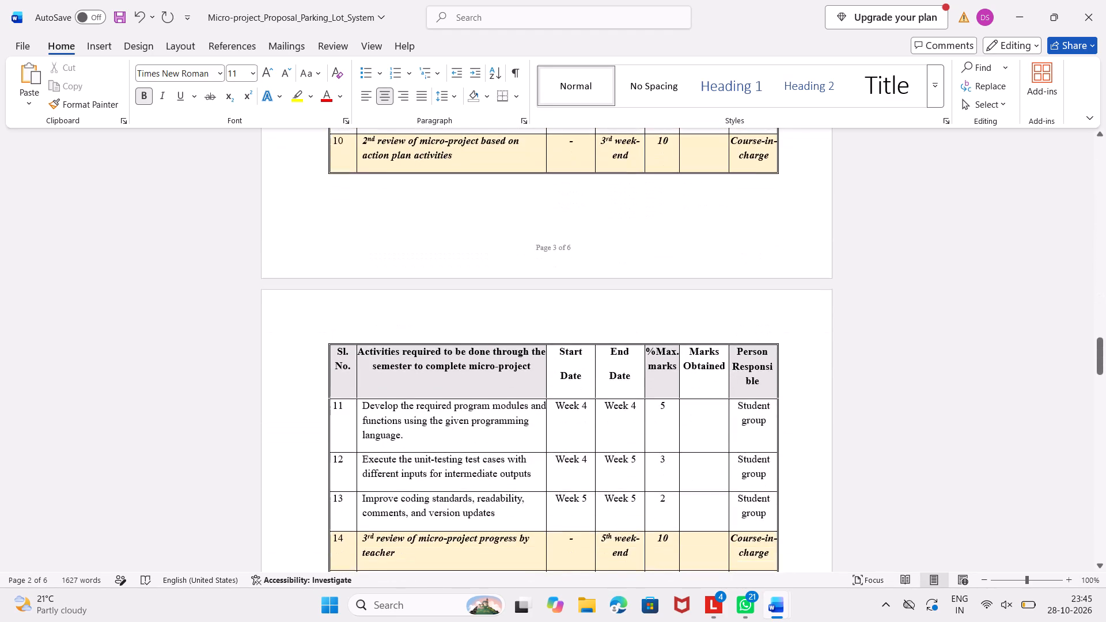
scroll(451, 404, "up", 12)
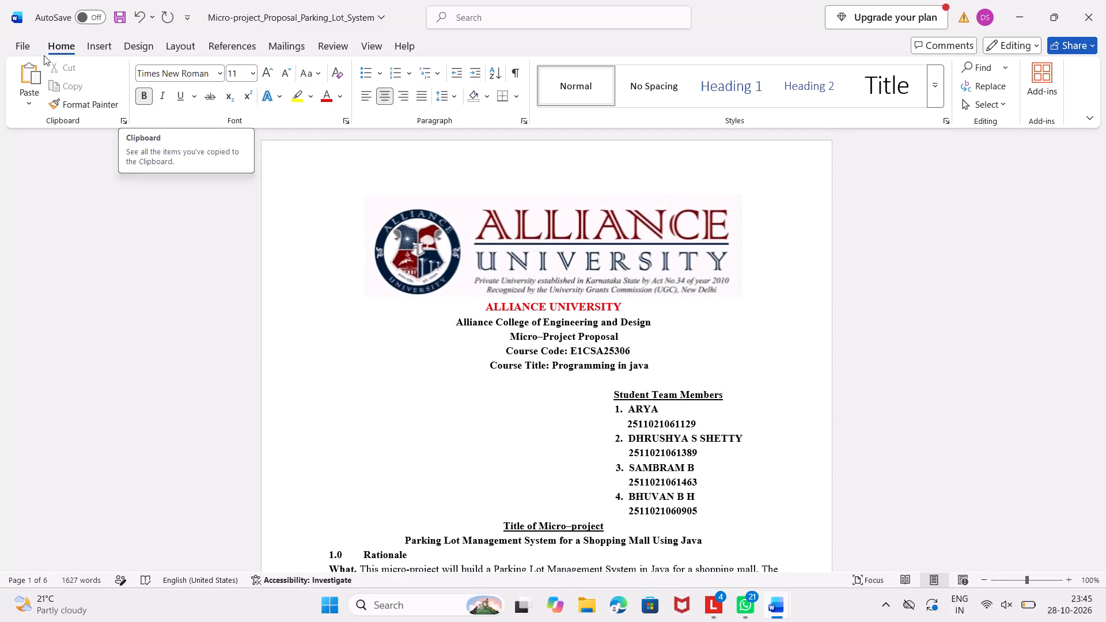
Start saving the proposal under Save As with This PC as the location.
left_click(28, 48)
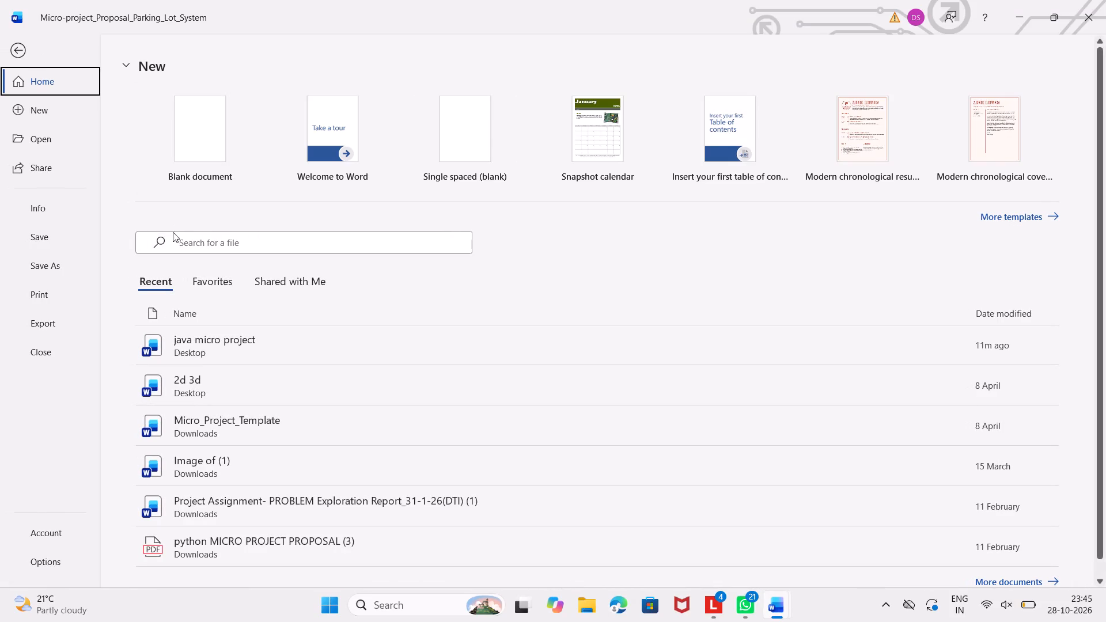
left_click(55, 270)
left_click(154, 309)
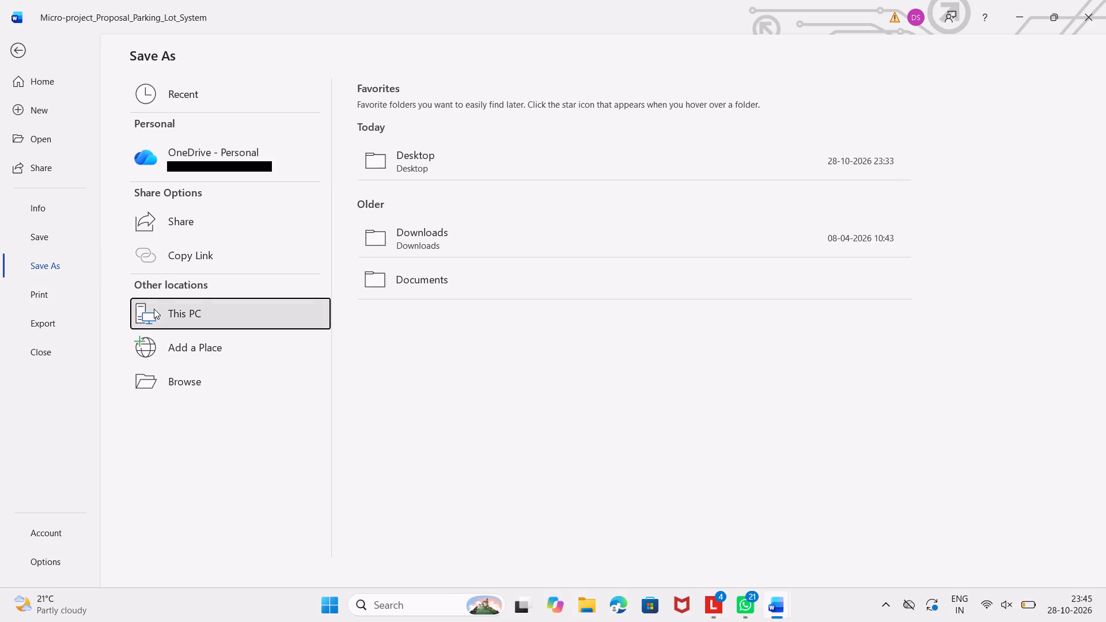
Save the proposal to the Desktop as a Word Document named Micro-project_Proposal_Parking_Lot_System, and close it.
left_click(437, 173)
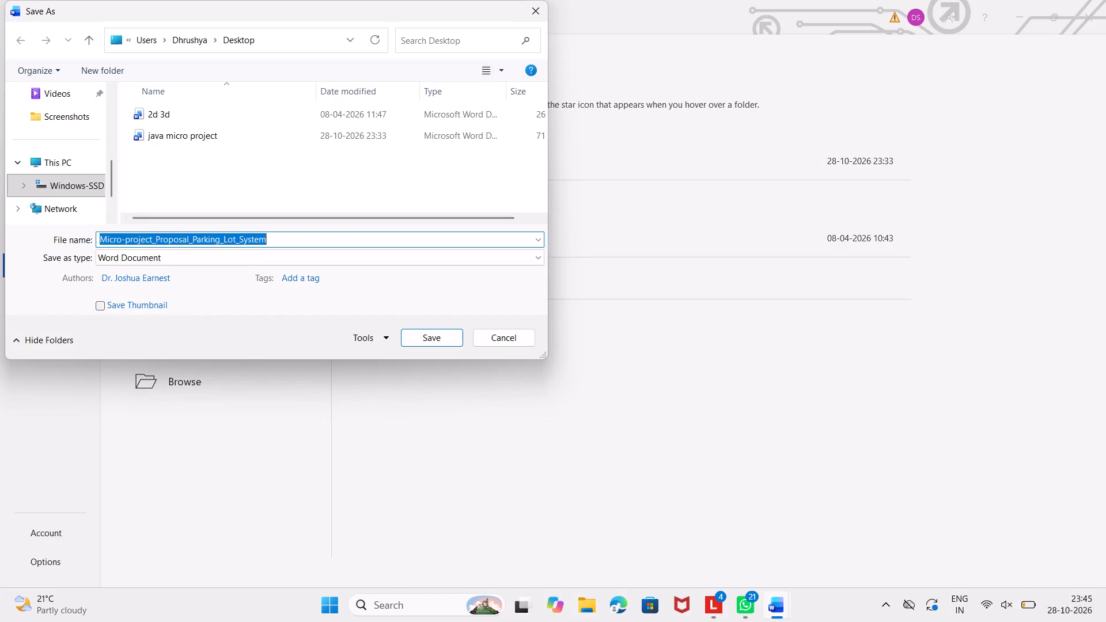
left_click(416, 334)
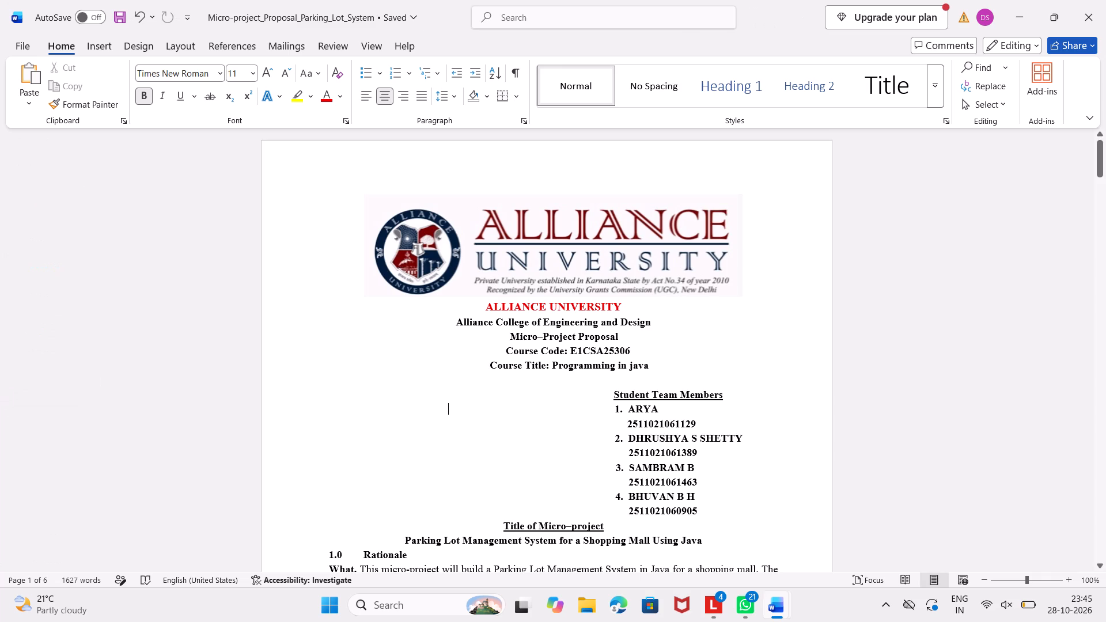
left_click(1088, 19)
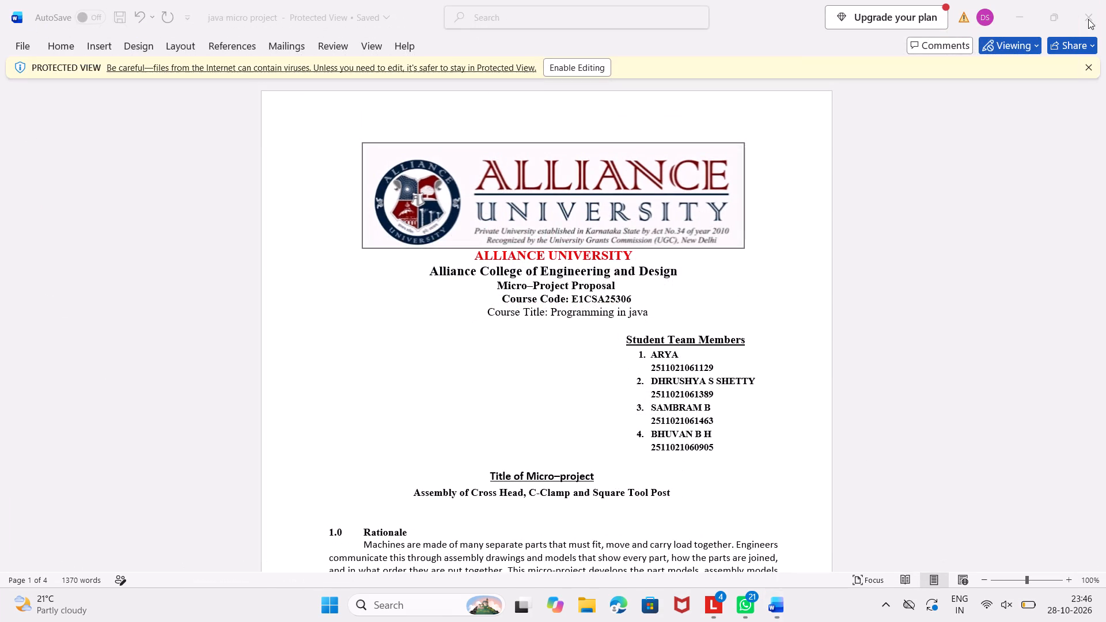
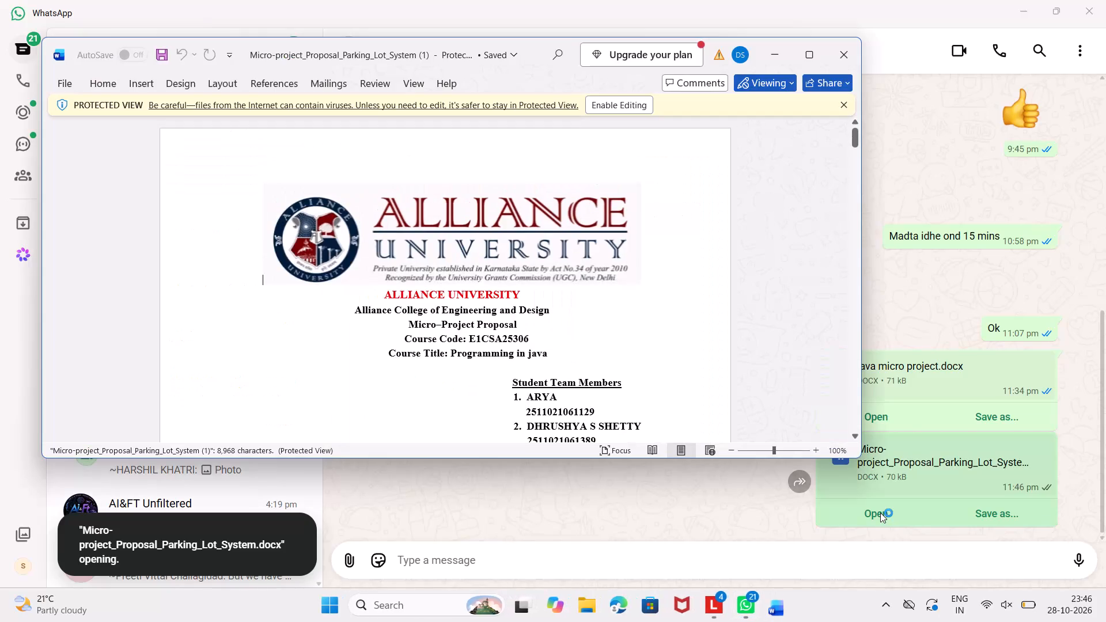
Check the sent copy of the parking lot proposal from the title page through the course outcomes to the activity table.
scroll(612, 357, "down", 1)
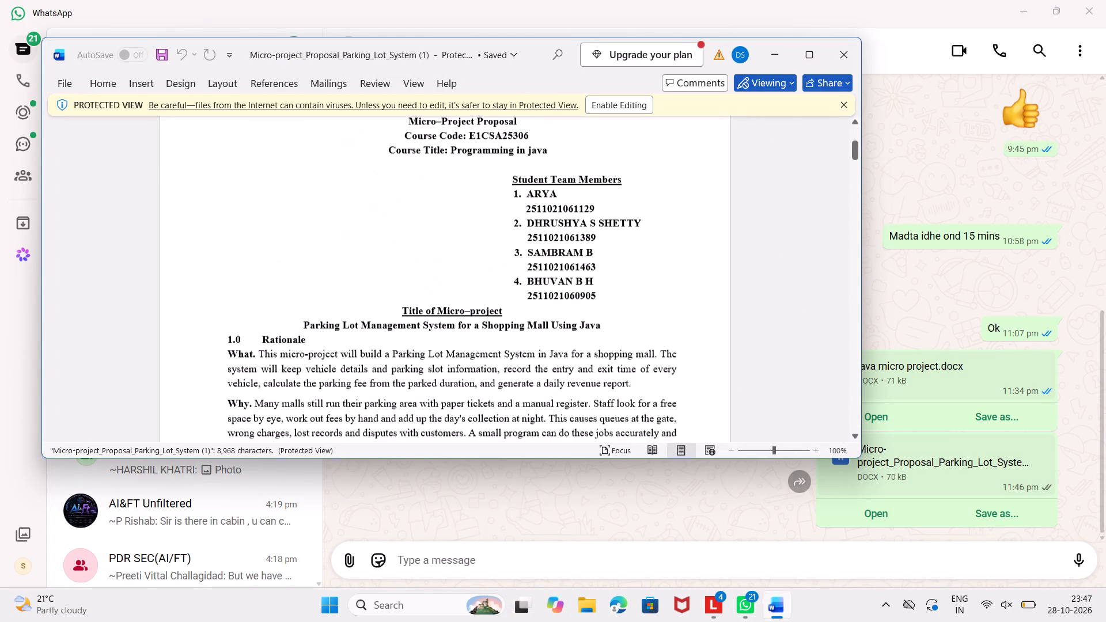
scroll(612, 357, "down", 2)
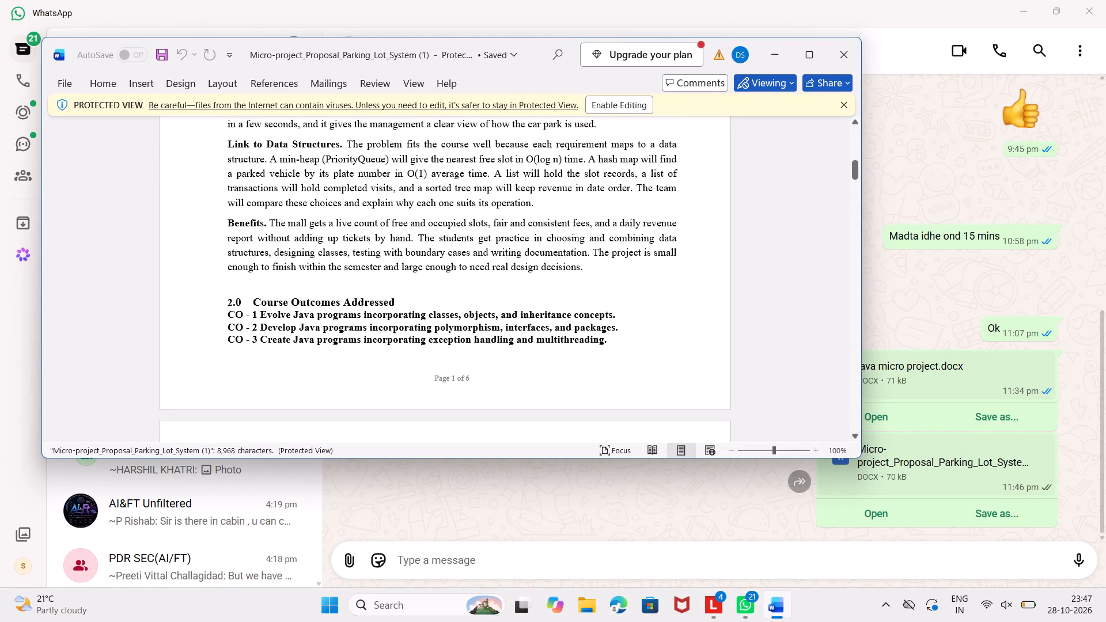
scroll(612, 357, "down", 2)
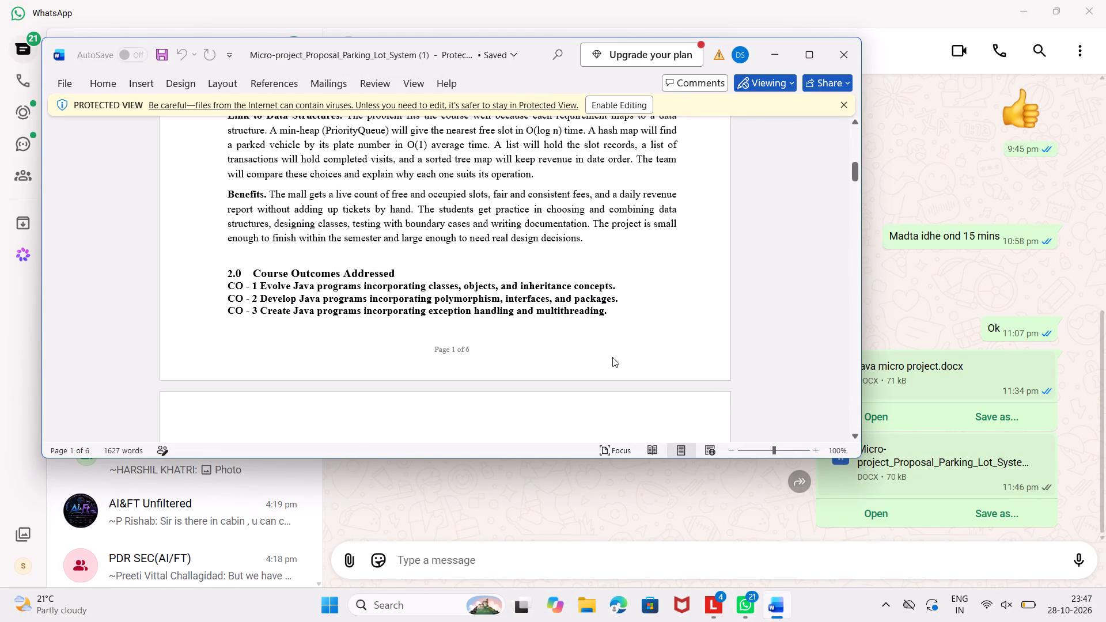
scroll(612, 357, "down", 5)
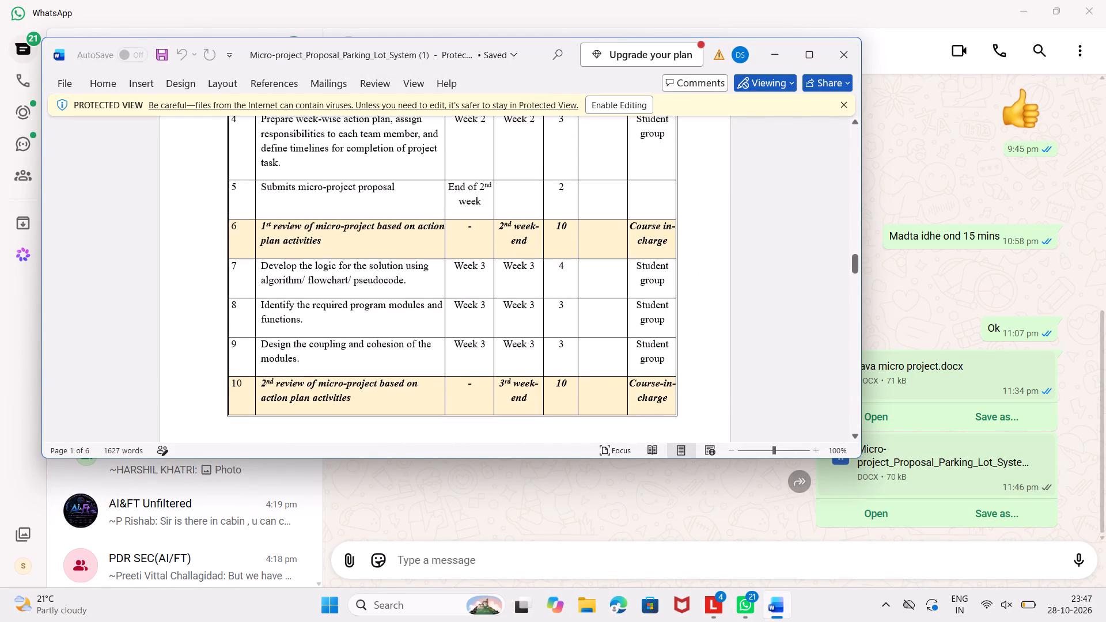
scroll(612, 357, "up", 9)
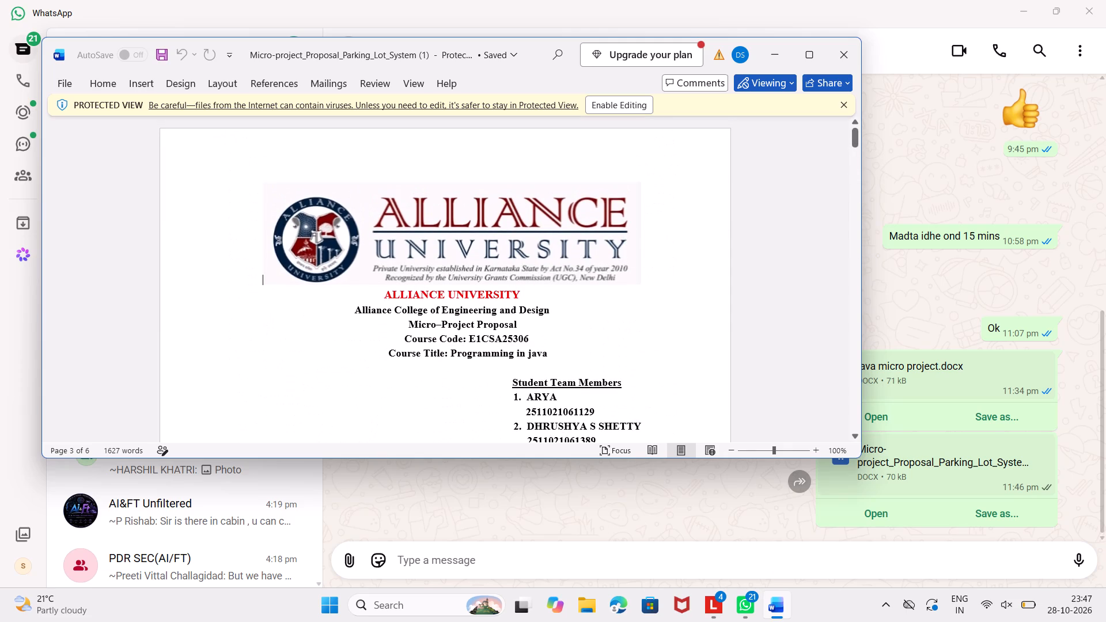
scroll(612, 357, "down", 1)
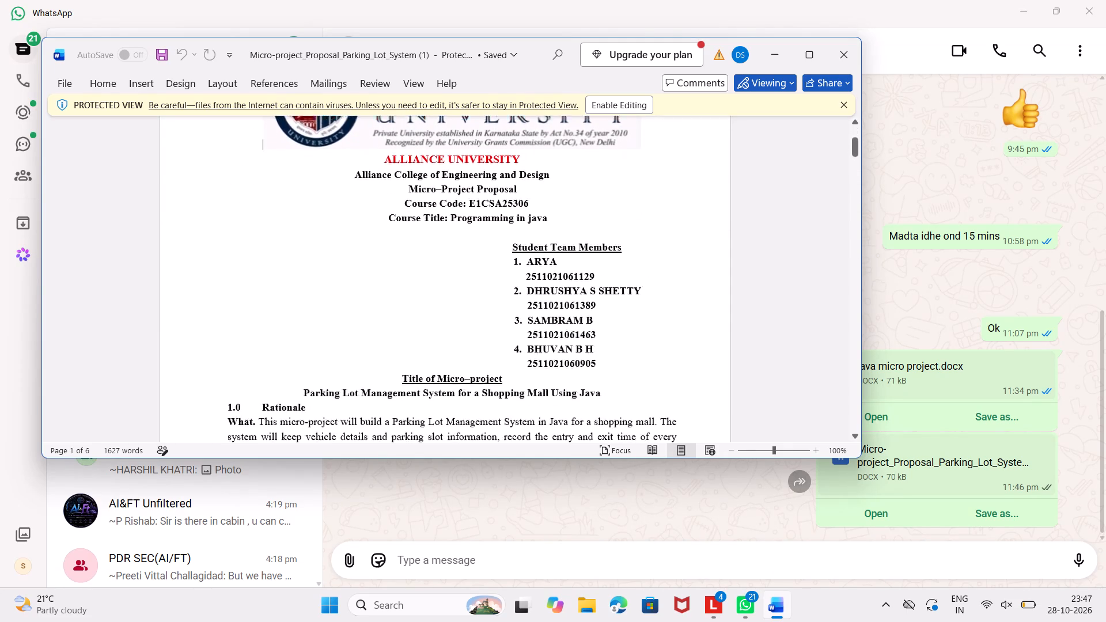
scroll(612, 357, "down", 3)
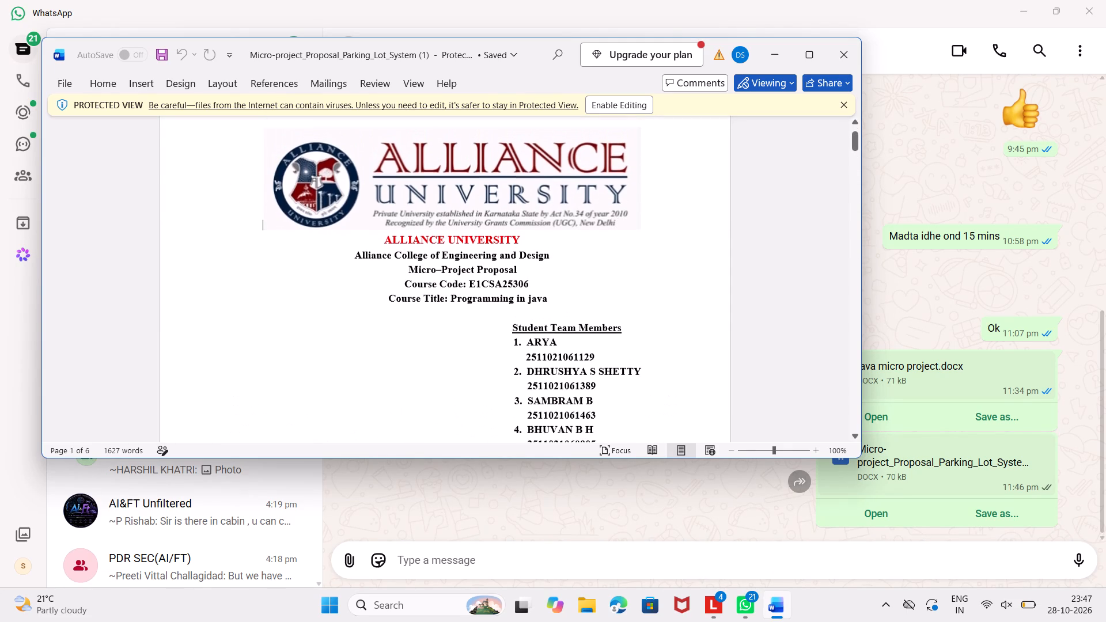
scroll(612, 357, "down", 1)
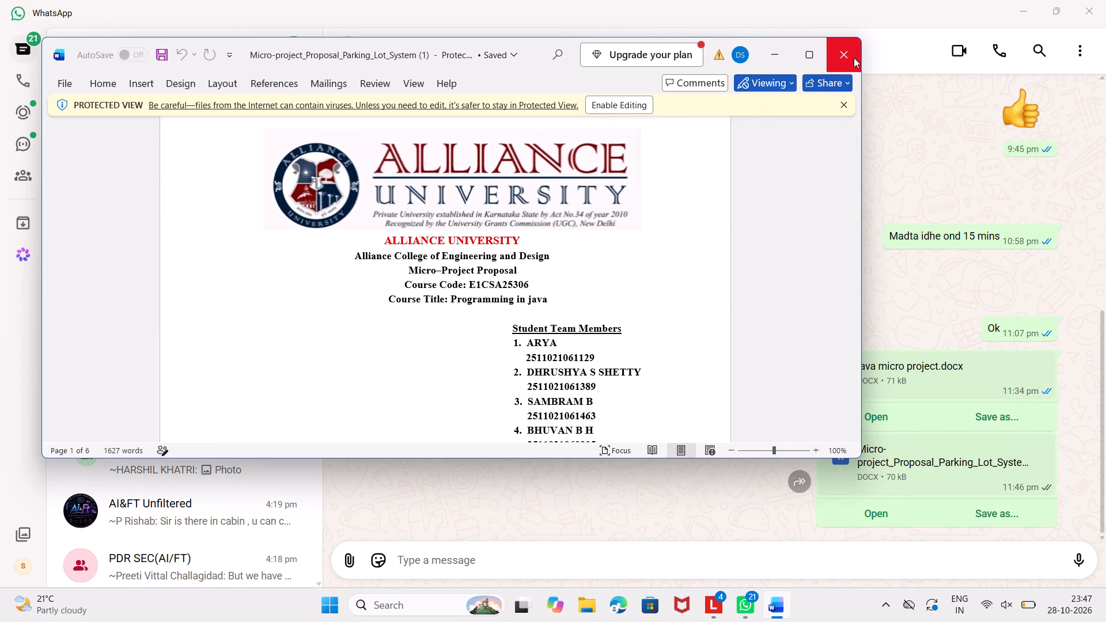
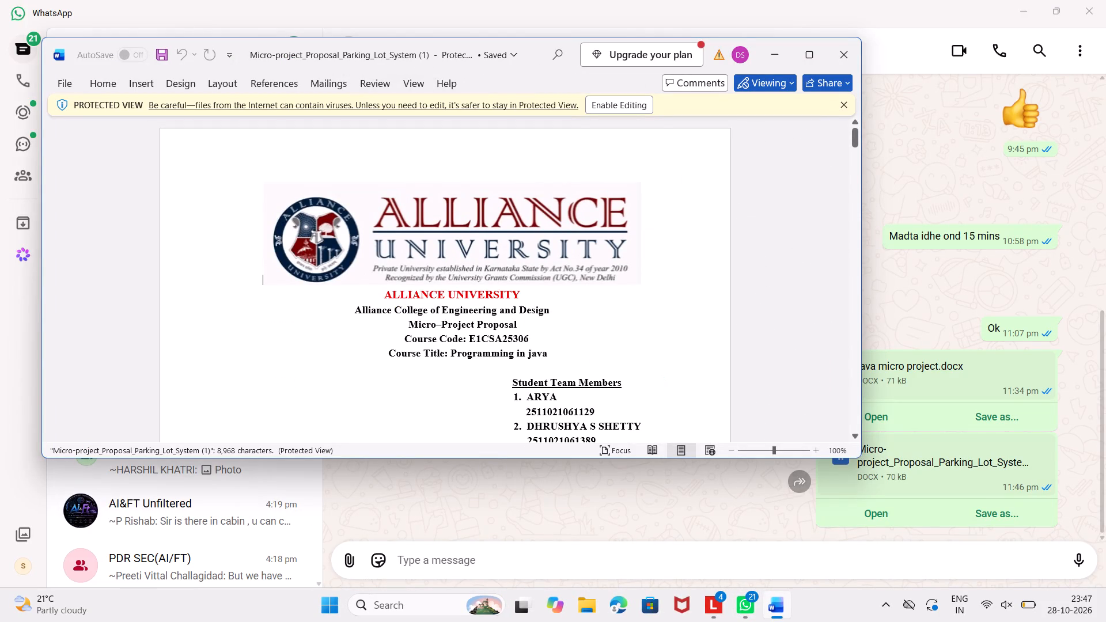
Review the downloaded proposal copy from the title page through the course outcomes to the action plan table, and return to the title page.
scroll(570, 359, "down", 1)
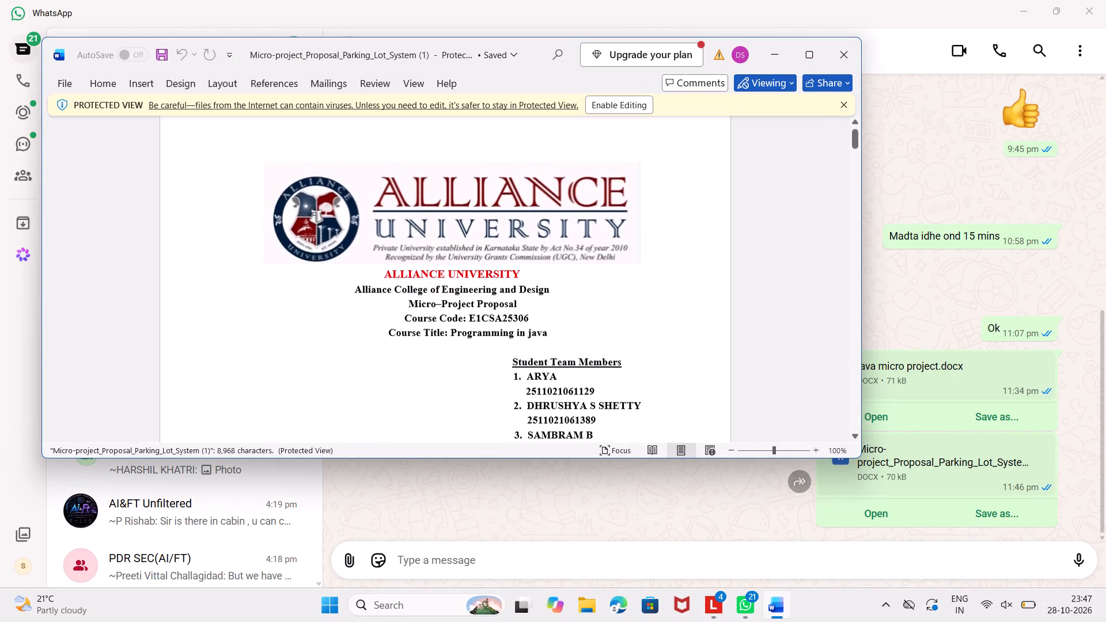
scroll(570, 359, "down", 3)
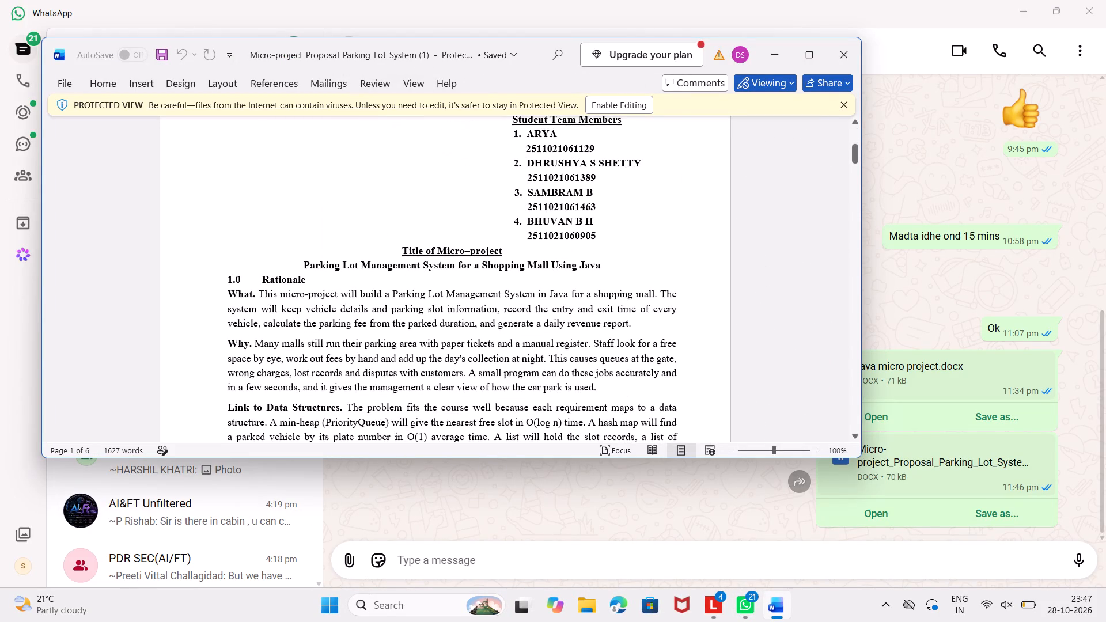
scroll(570, 359, "down", 3)
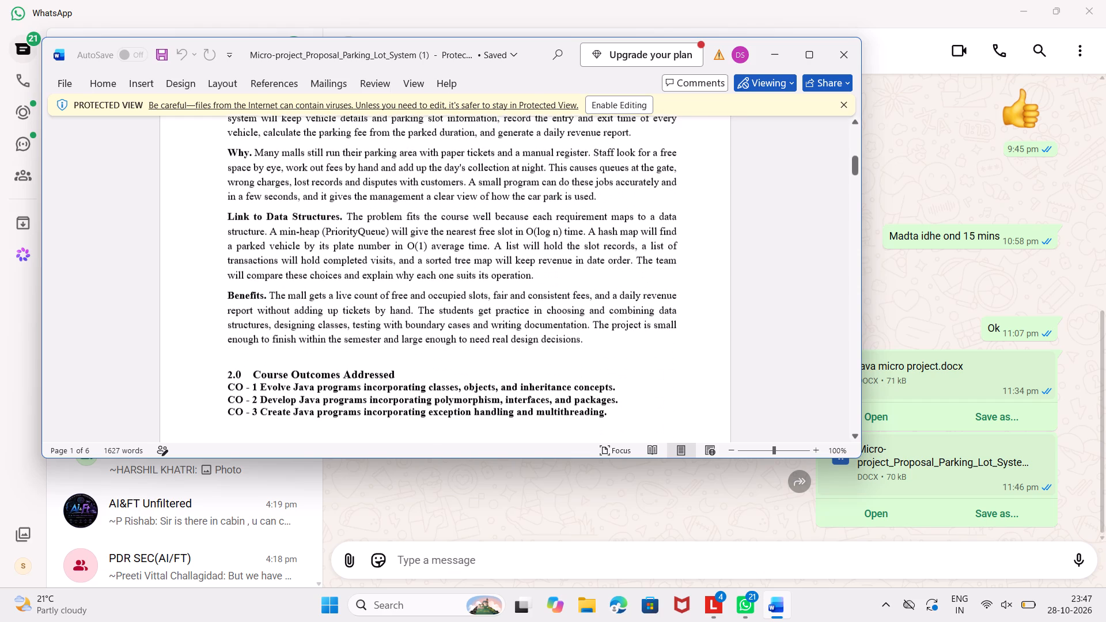
scroll(570, 359, "down", 3)
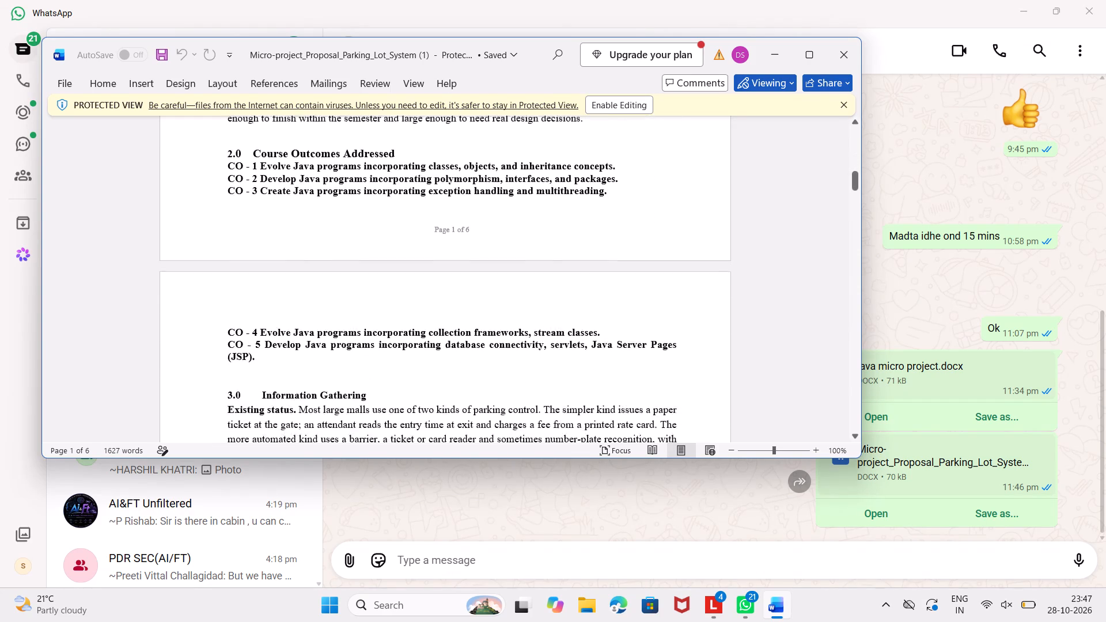
scroll(570, 359, "down", 11)
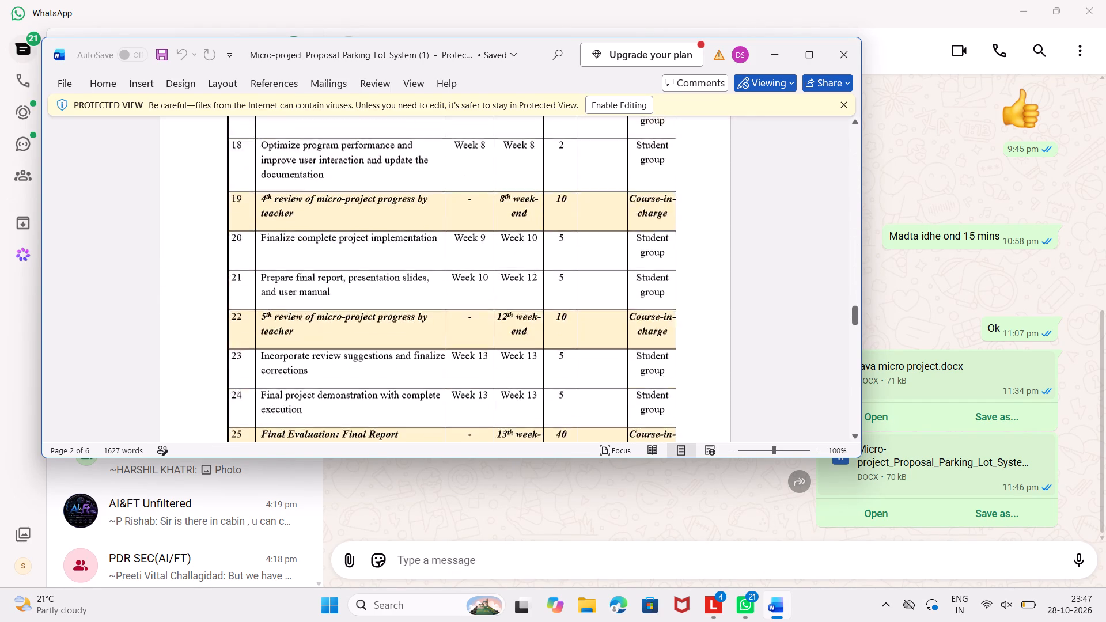
scroll(570, 359, "down", 7)
scroll(570, 359, "up", 20)
scroll(570, 359, "up", 6)
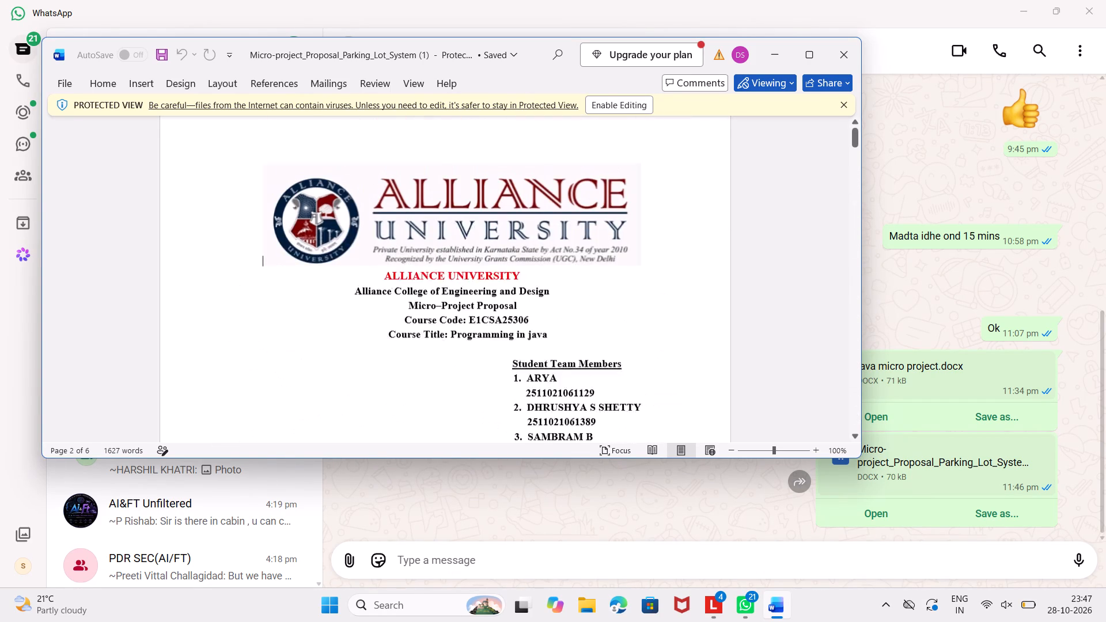
Read the proposal again from the team member list through the Proposed Methodology to the Action Plan table.
scroll(570, 359, "down", 1)
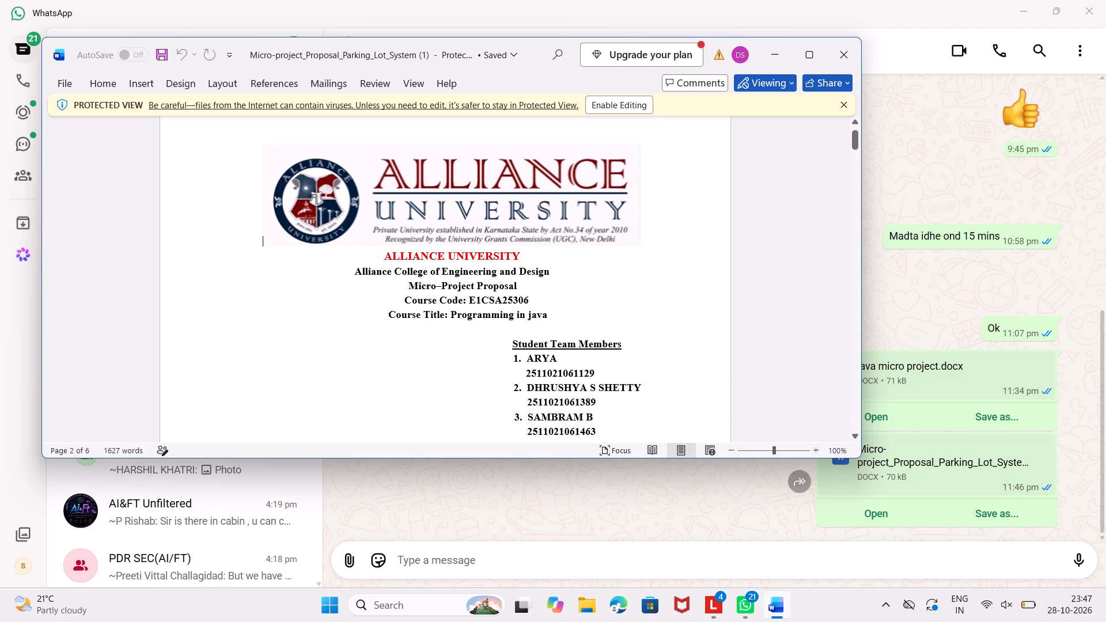
scroll(570, 359, "down", 1)
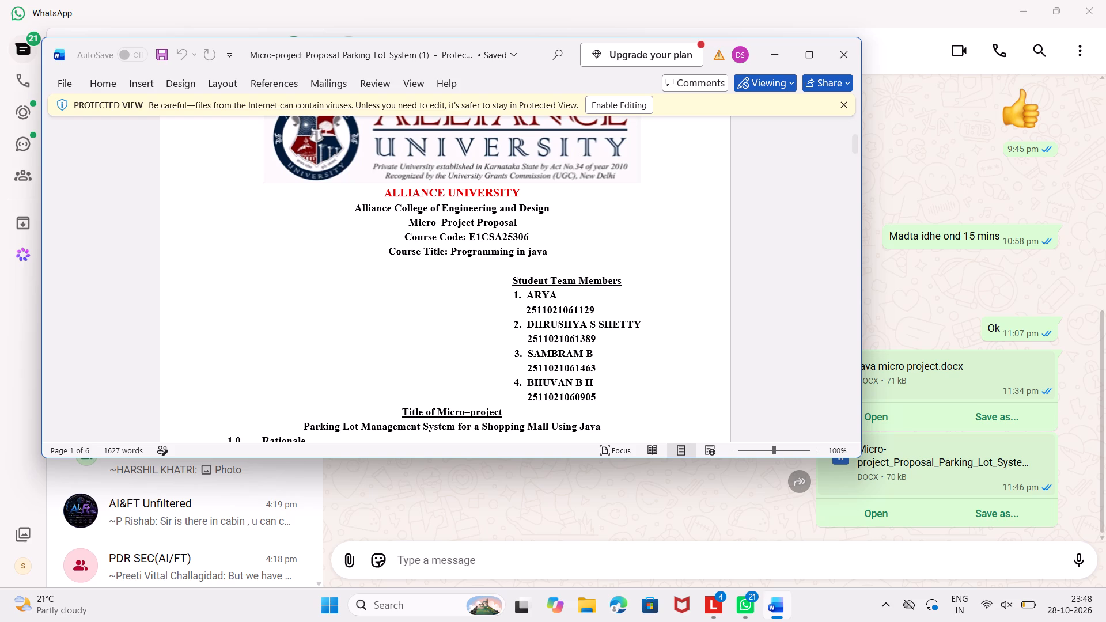
scroll(570, 359, "down", 6)
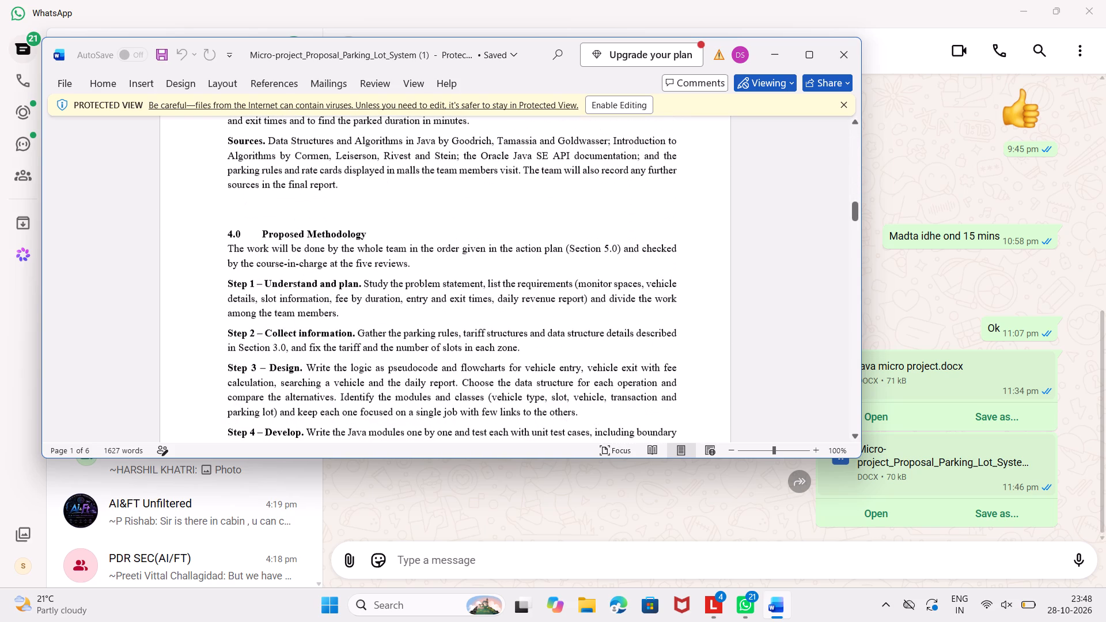
scroll(570, 359, "down", 3)
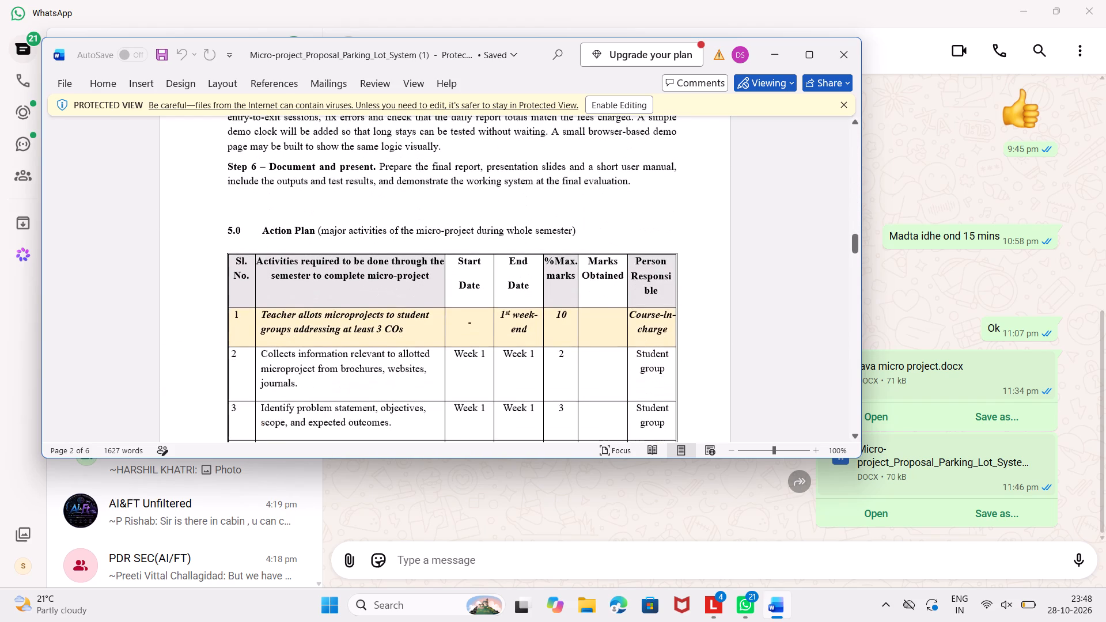
scroll(570, 359, "down", 1)
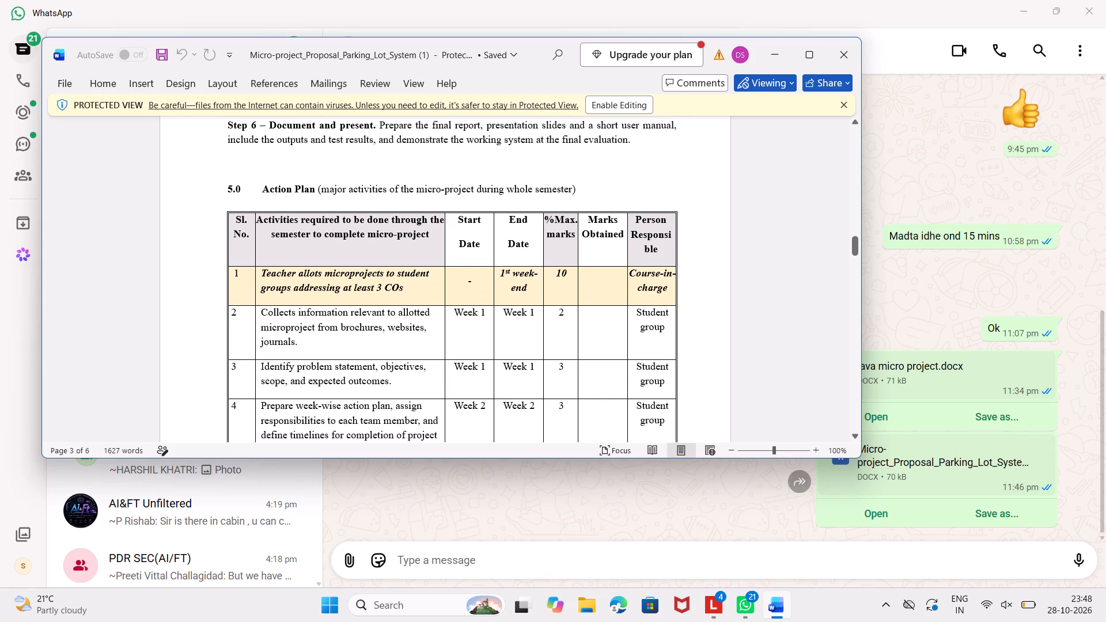
scroll(570, 359, "down", 1)
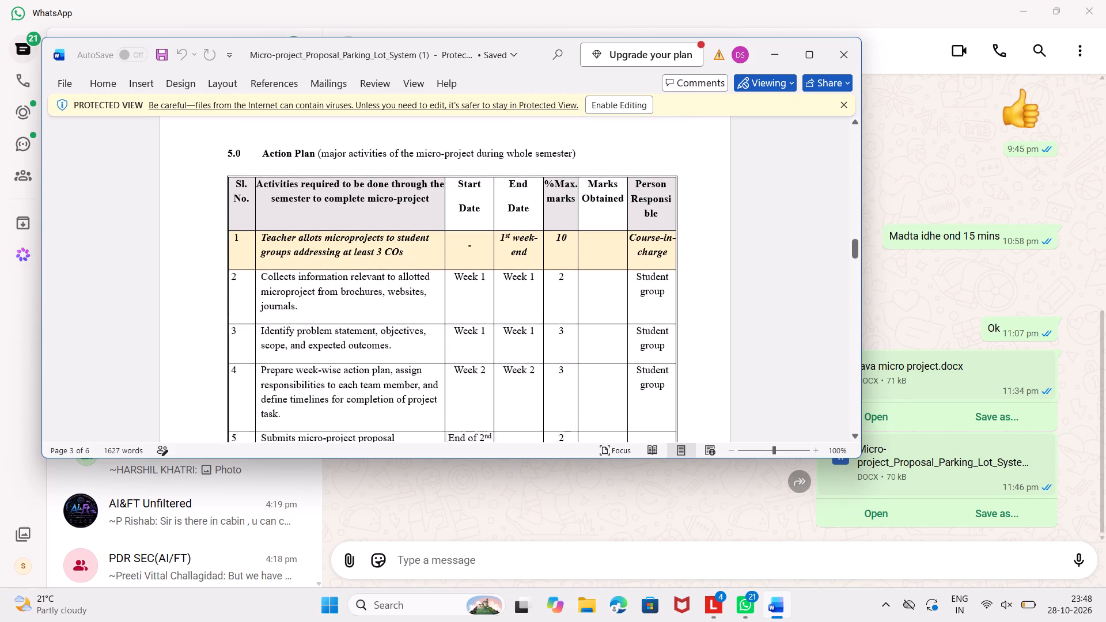
scroll(570, 359, "down", 4)
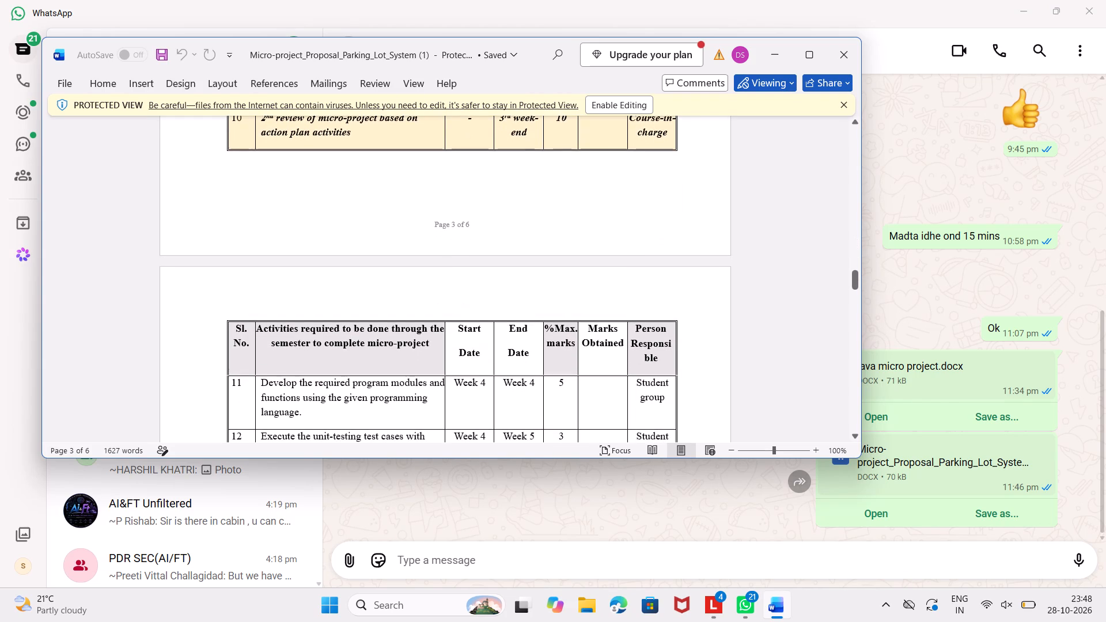
scroll(570, 359, "down", 2)
scroll(570, 359, "up", 1)
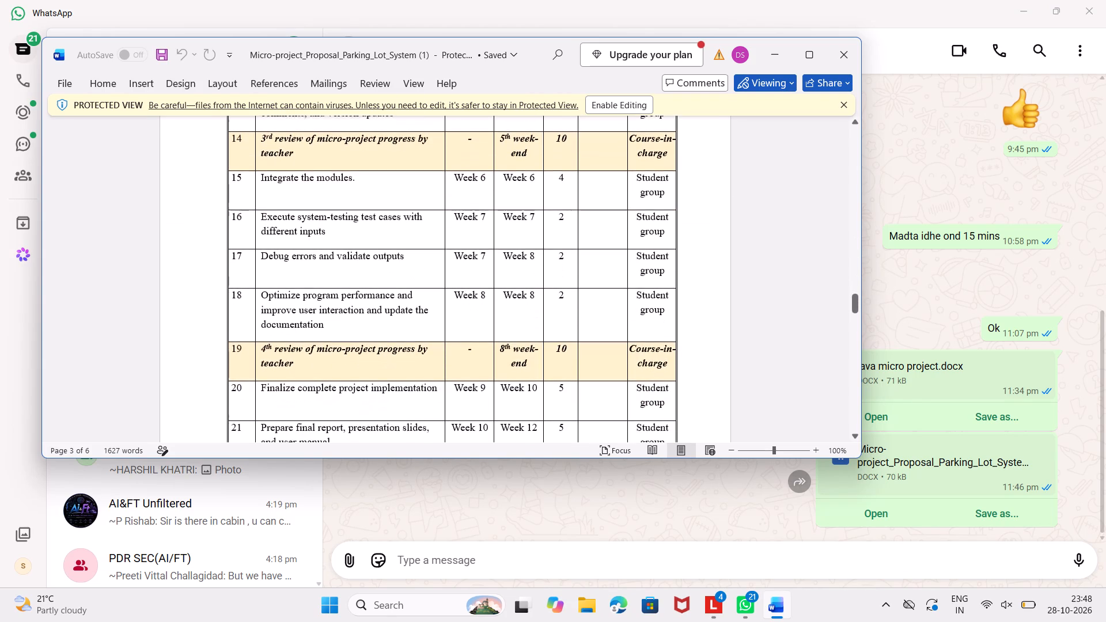
scroll(570, 359, "up", 2)
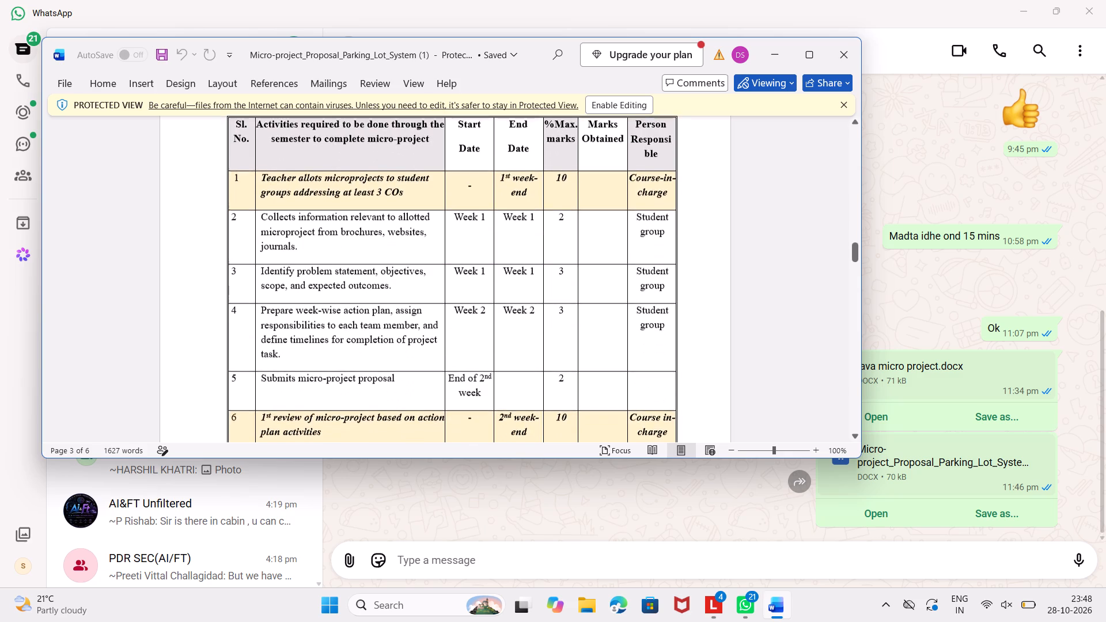
Examine the Action Plan table's activities, dates, marks and Person Responsible entries, from the first activity through the Total Marks row.
scroll(570, 359, "down", 3)
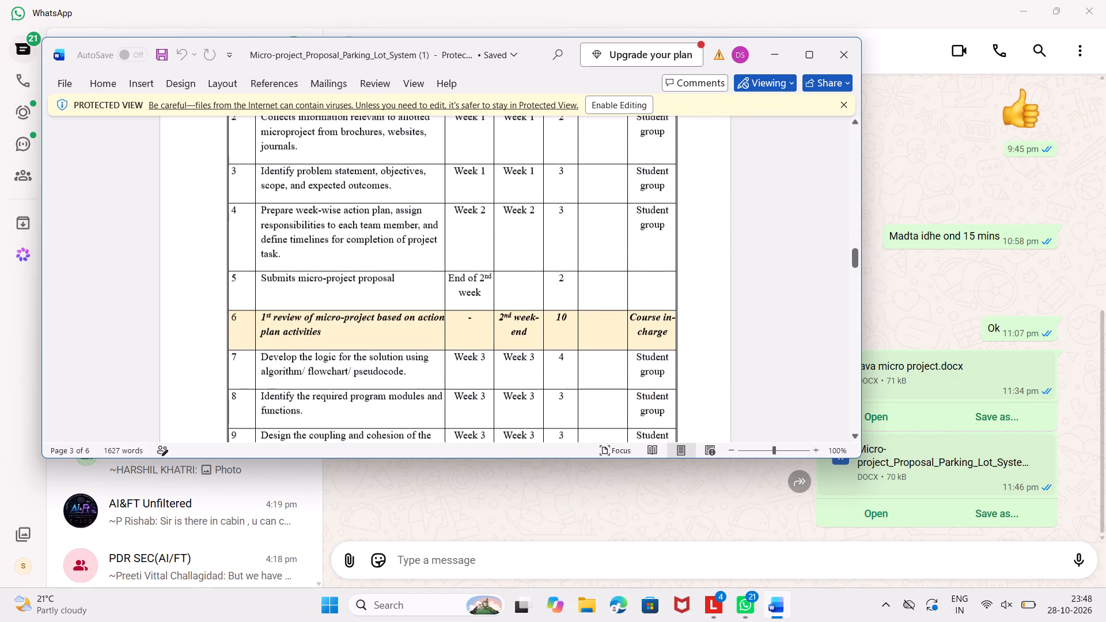
scroll(570, 359, "down", 1)
scroll(570, 359, "up", 1)
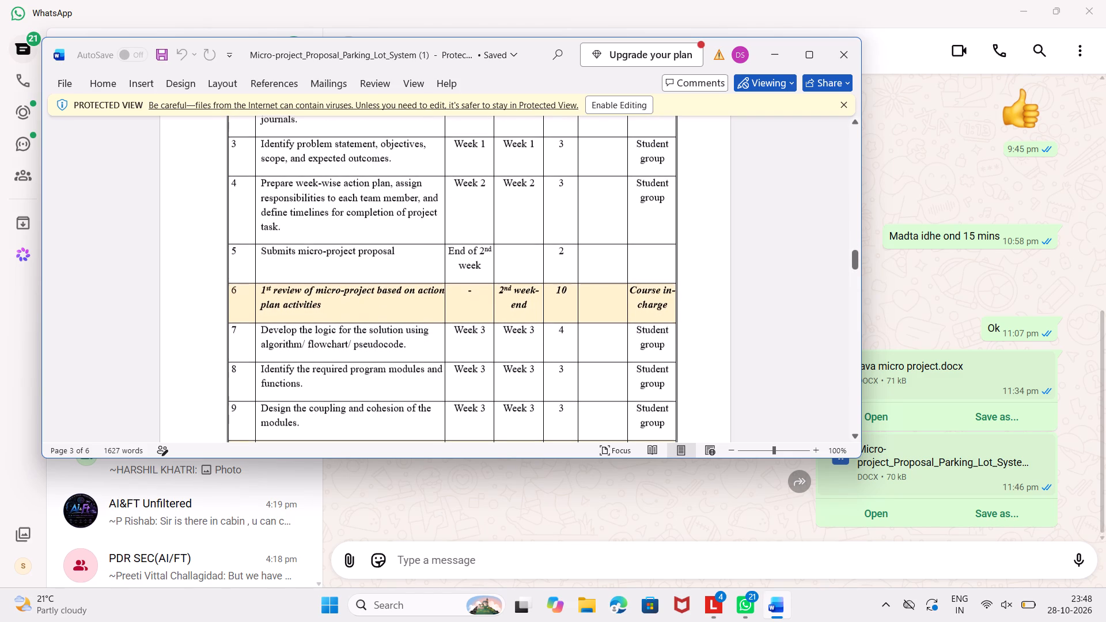
scroll(570, 359, "up", 2)
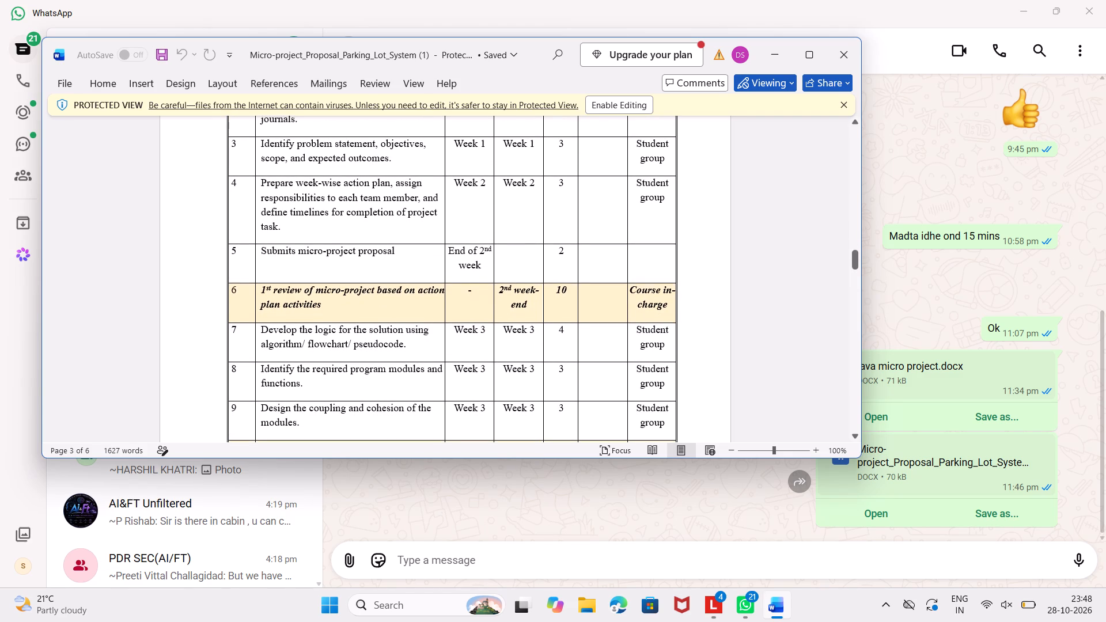
scroll(570, 359, "up", 1)
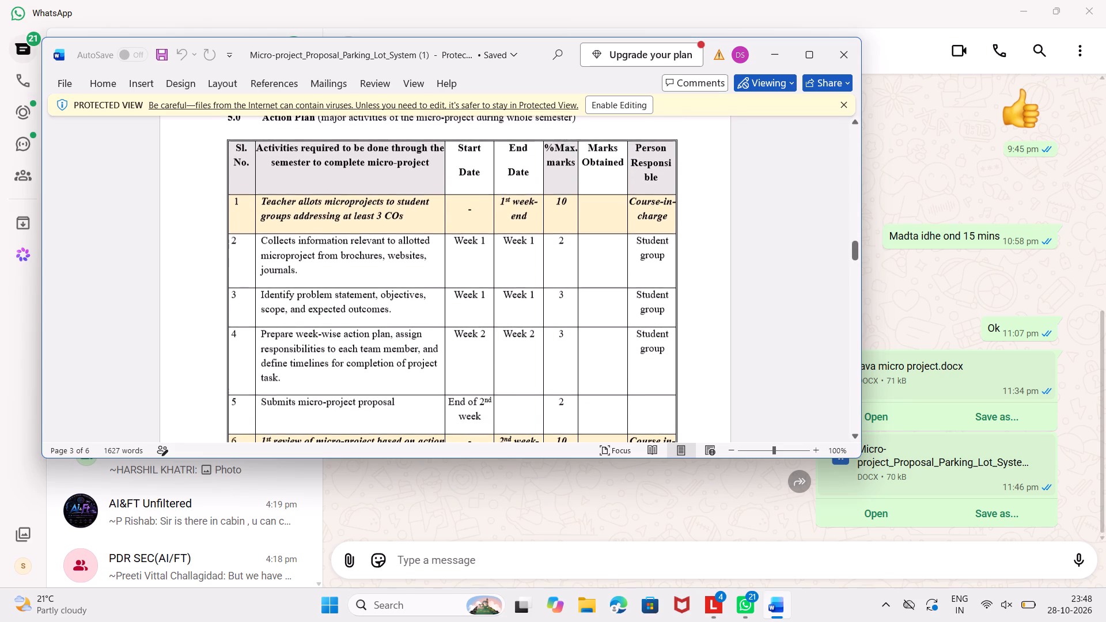
scroll(570, 359, "up", 1)
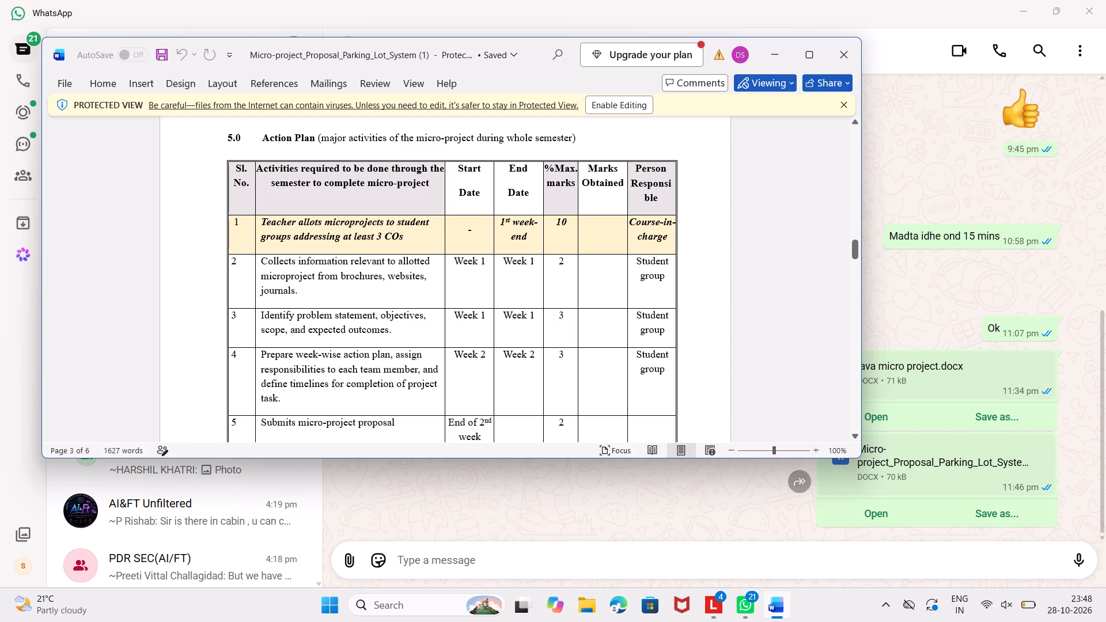
scroll(645, 204, "down", 1)
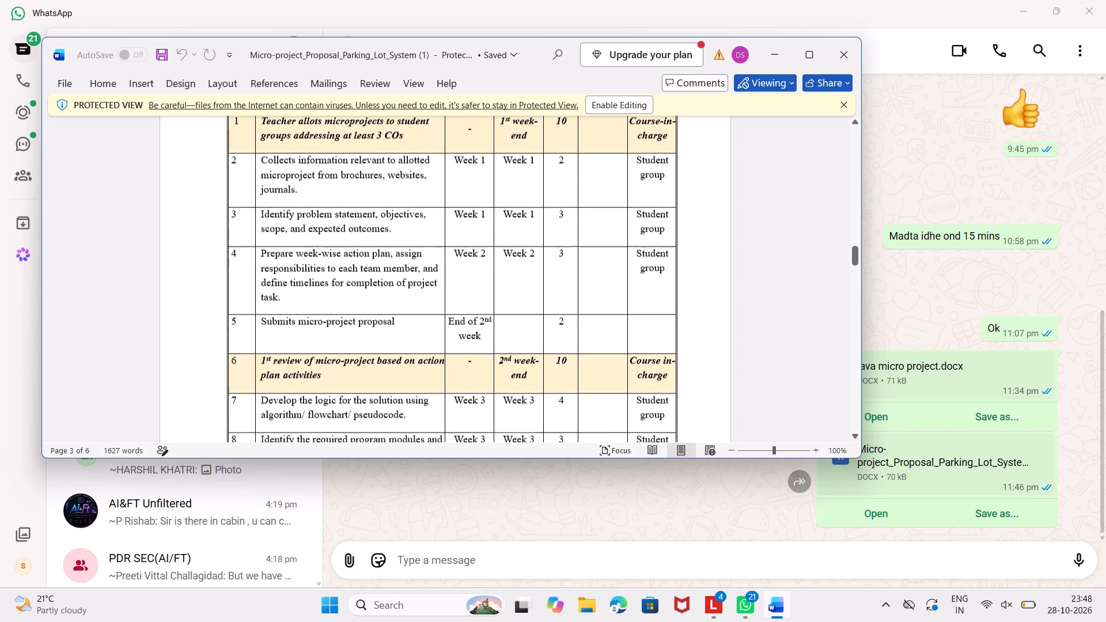
scroll(645, 204, "down", 3)
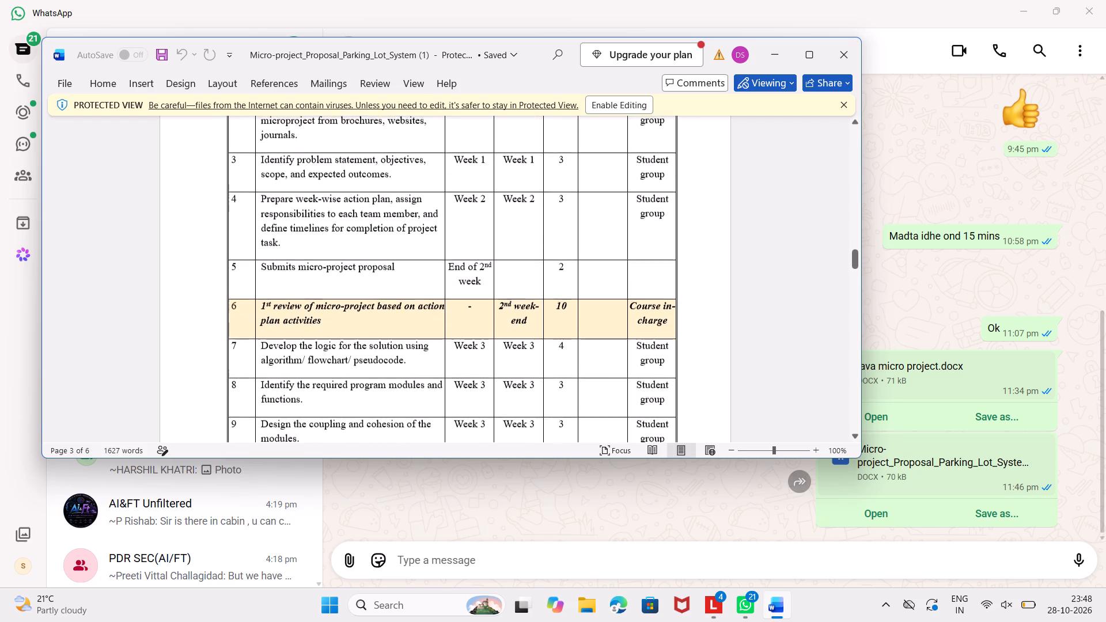
scroll(645, 204, "down", 2)
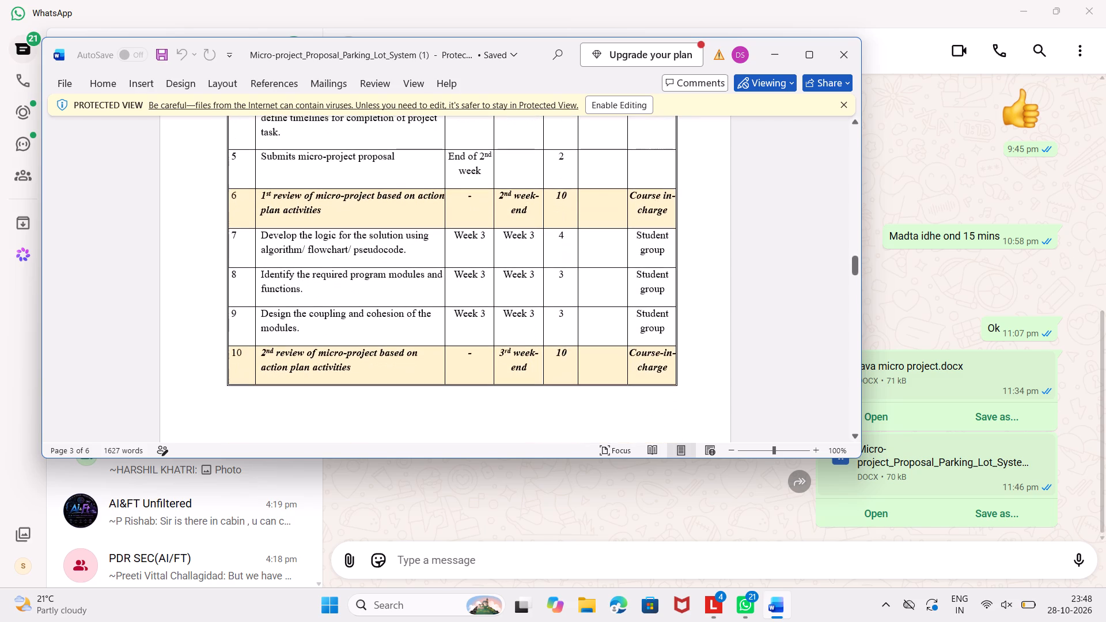
scroll(645, 204, "down", 3)
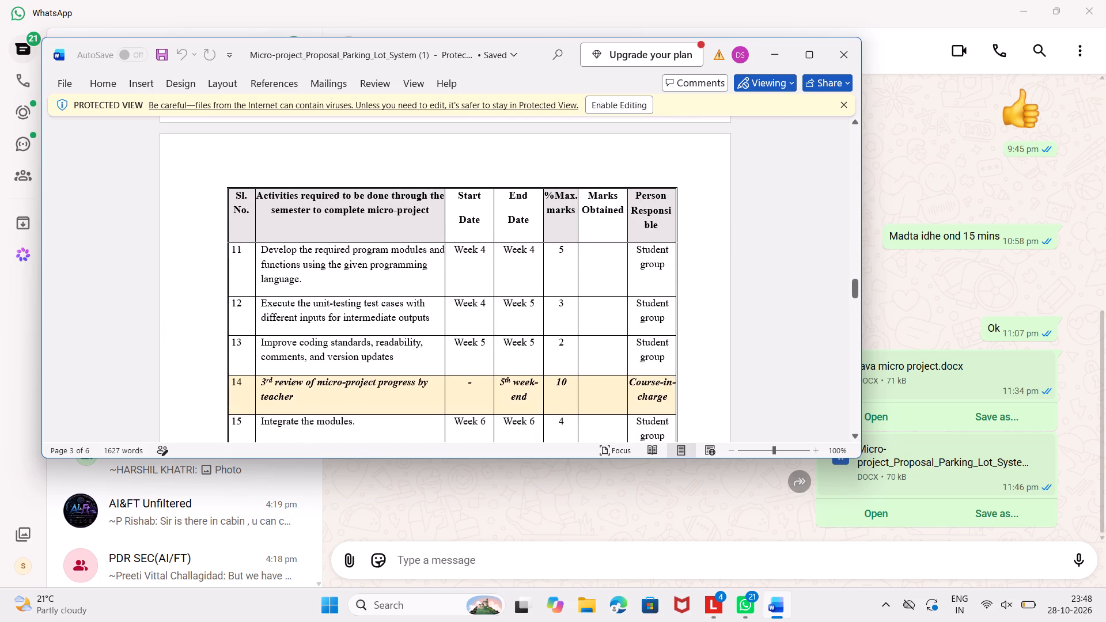
scroll(645, 204, "down", 1)
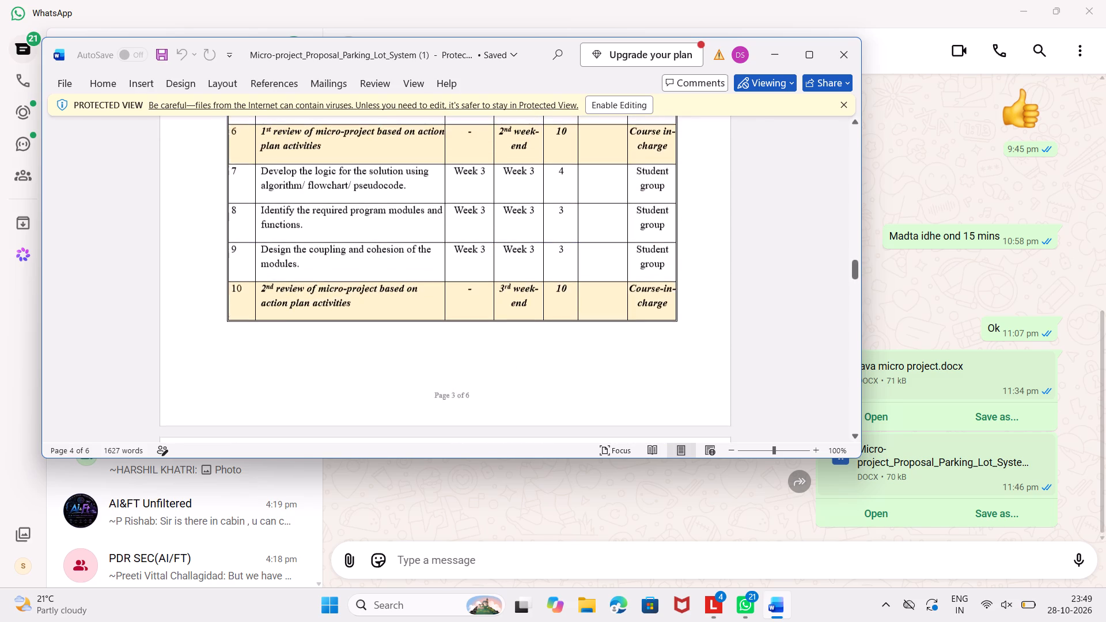
scroll(645, 204, "down", 3)
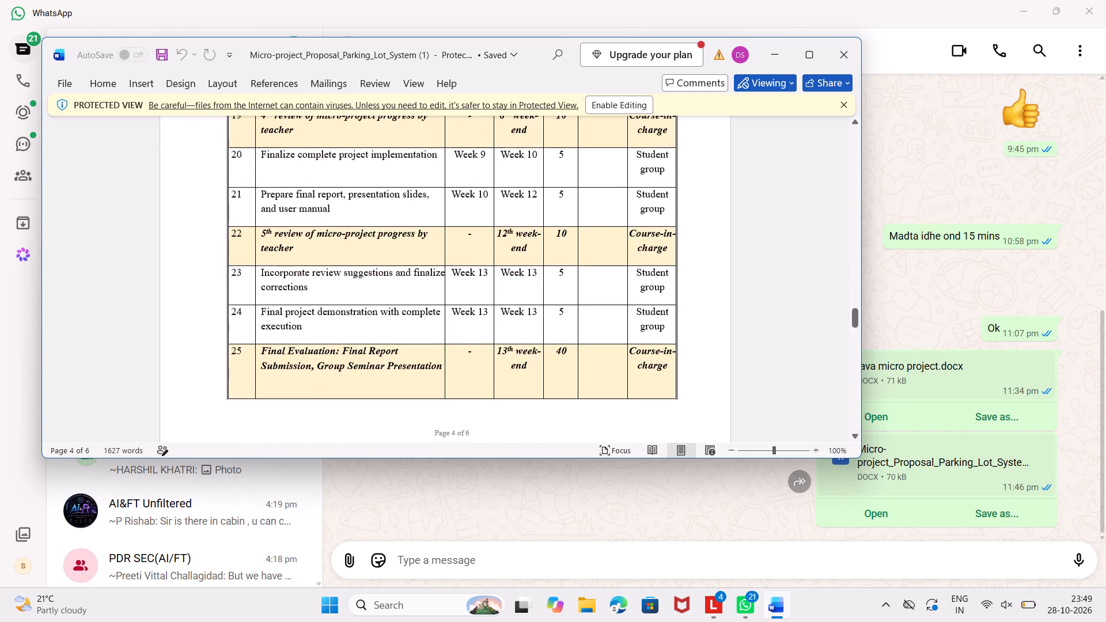
scroll(645, 204, "down", 3)
scroll(645, 204, "up", 1)
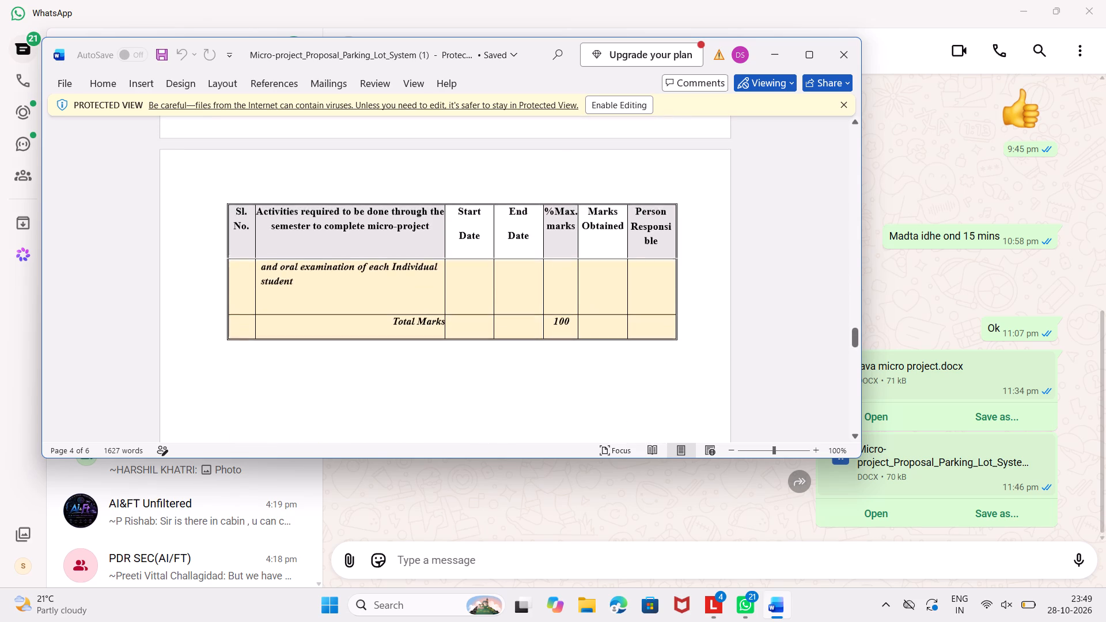
scroll(645, 204, "up", 1)
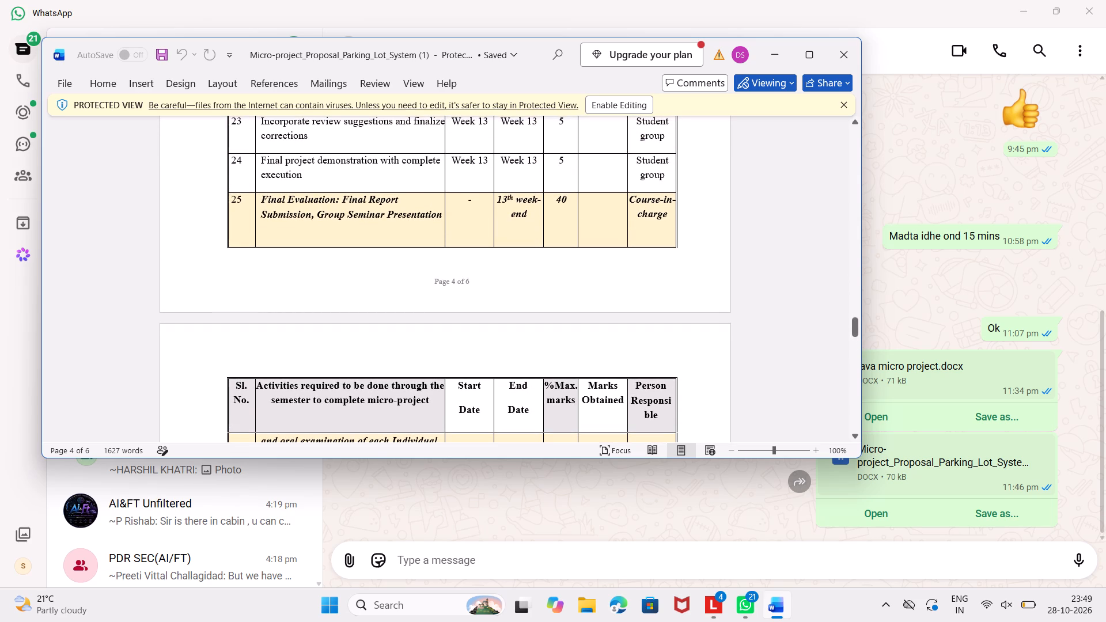
Take the proposal copy out of Protected View so it can be edited.
left_click(628, 104)
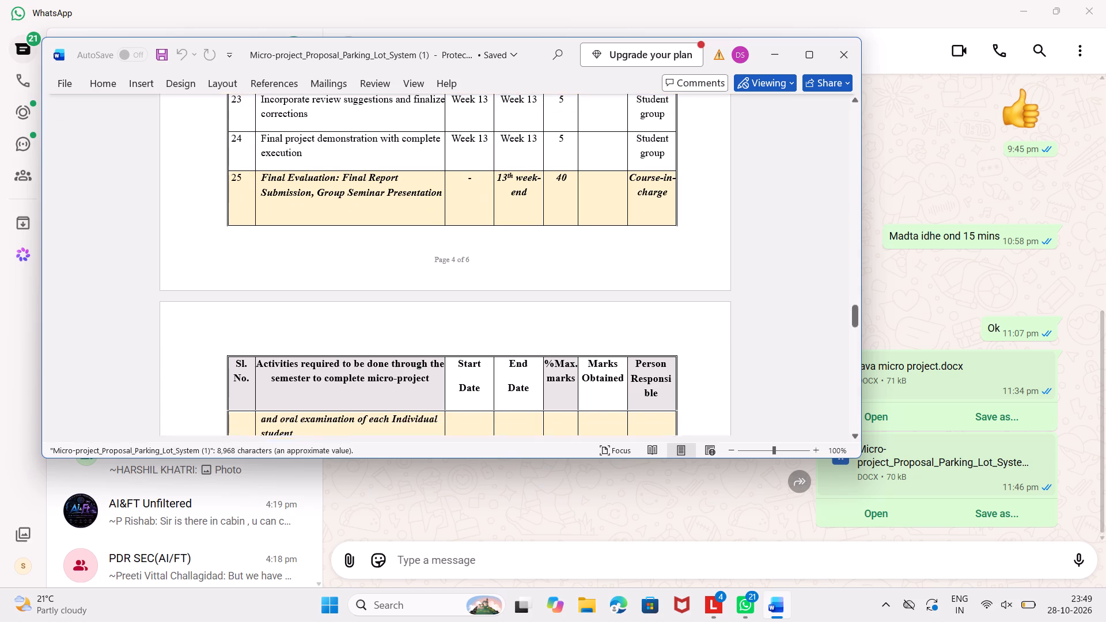
Clear the "Student group" text from the Person Responsible cells of activities 2, 3 and 4 in the Action Plan table.
scroll(613, 267, "down", 5)
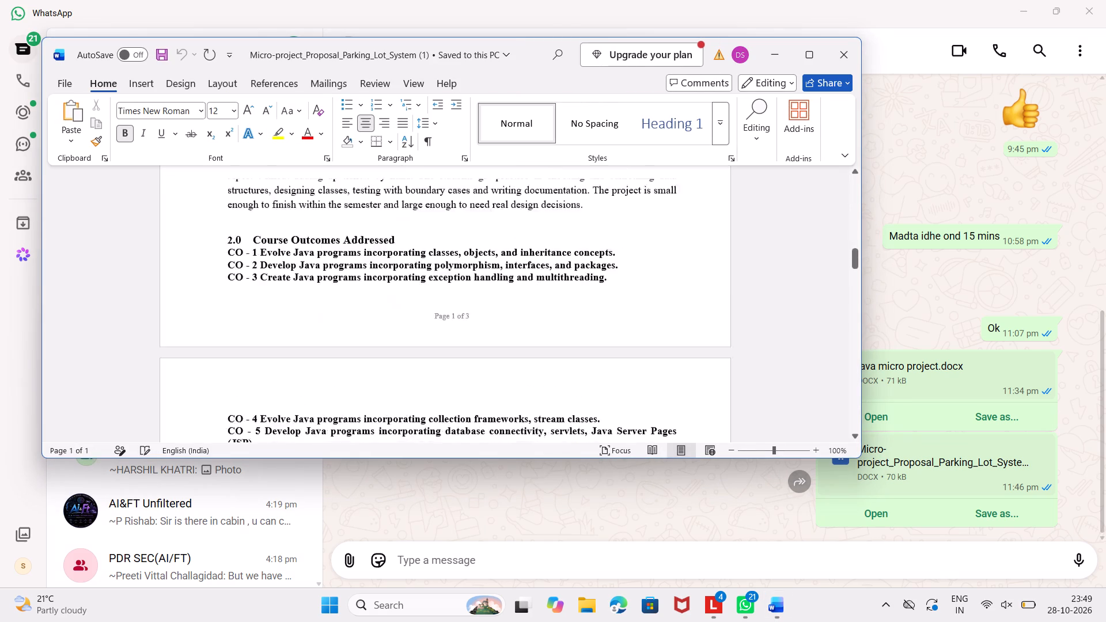
scroll(613, 267, "down", 11)
scroll(613, 267, "up", 2)
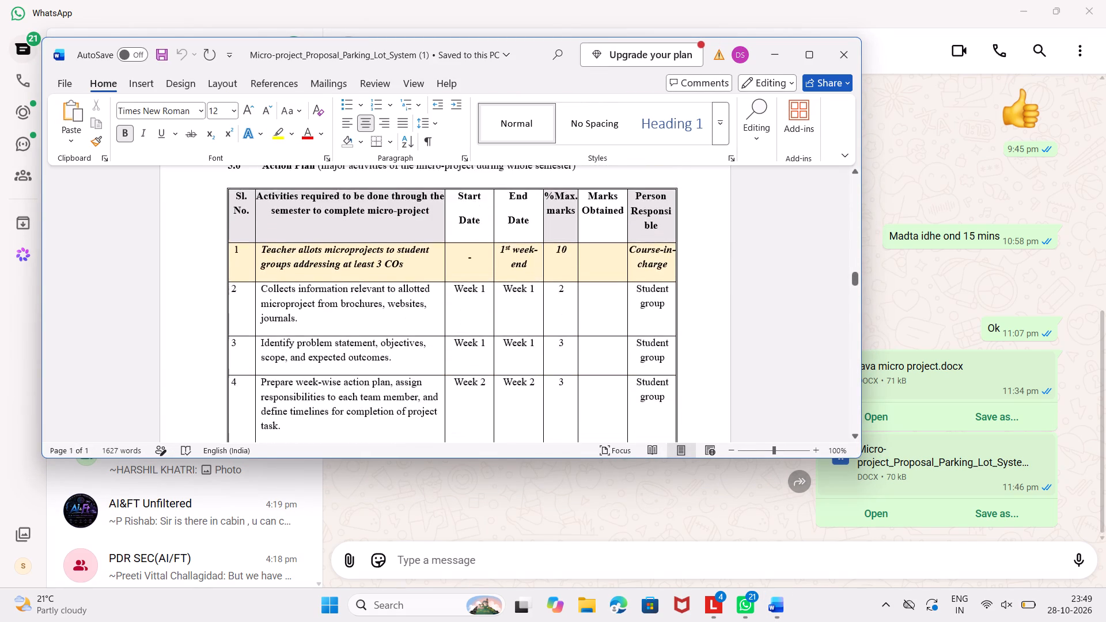
scroll(613, 267, "up", 1)
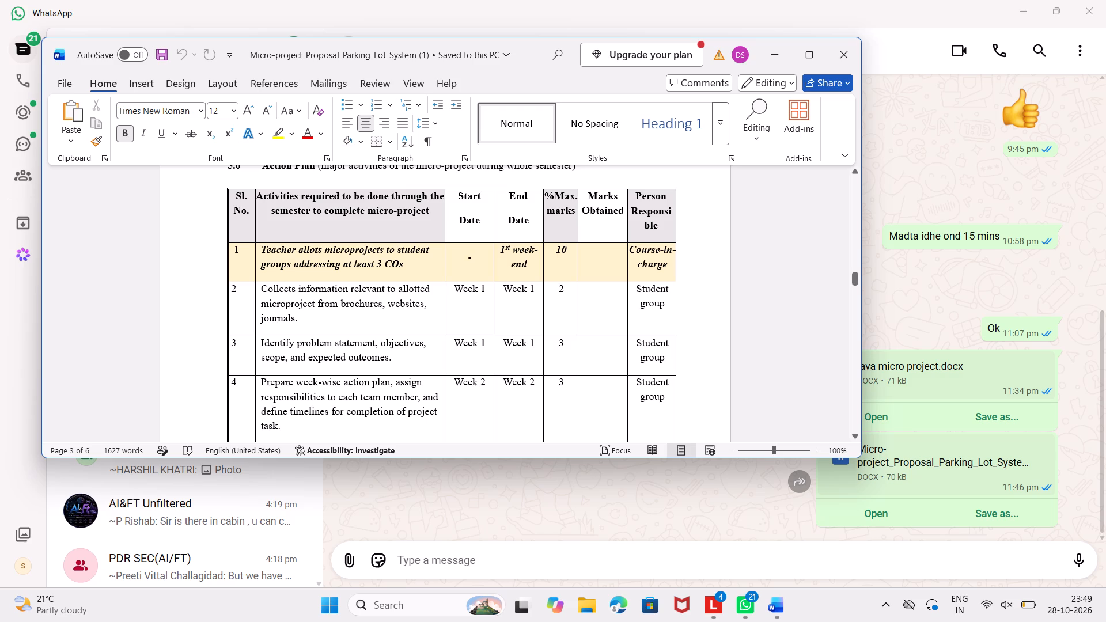
left_click_drag(635, 289, 662, 312)
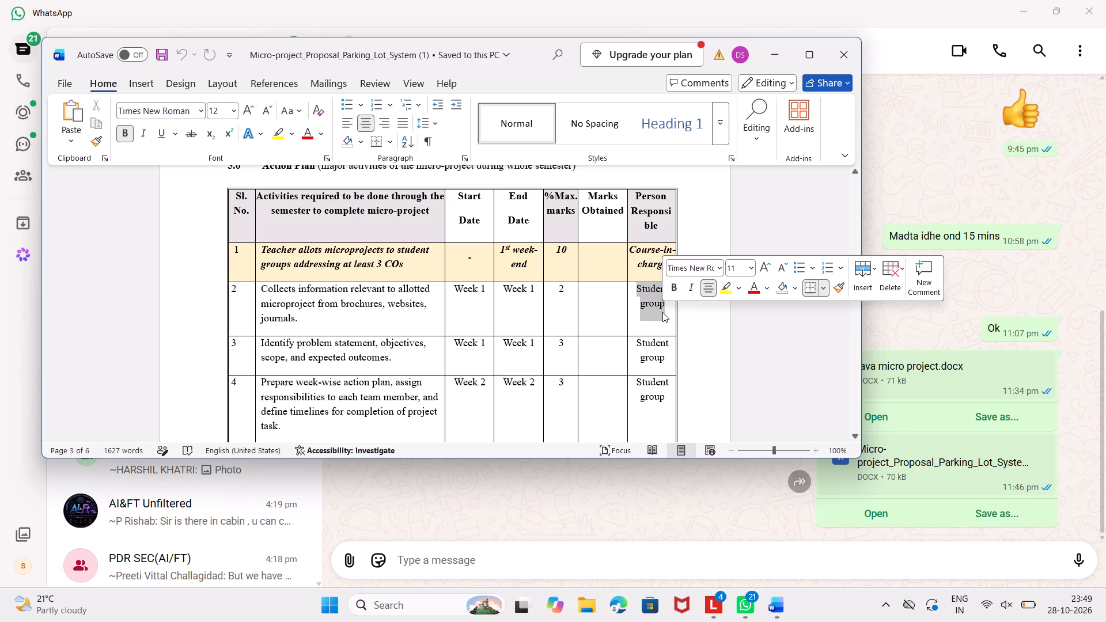
key("BackSpace")
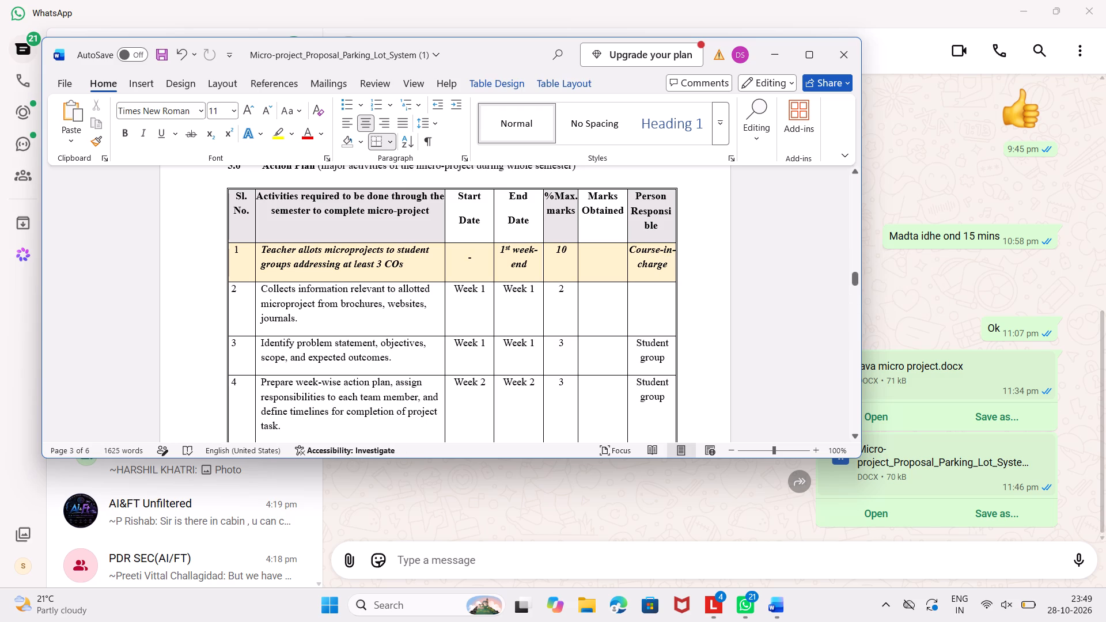
left_click_drag(636, 342, 673, 360)
key("BackSpace")
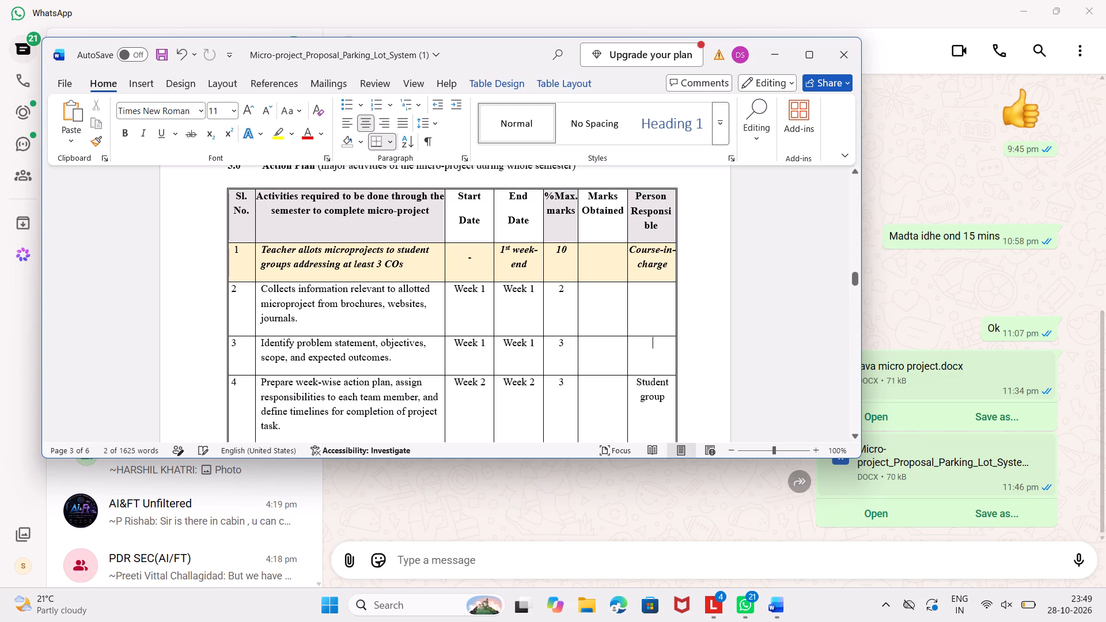
scroll(673, 360, "down", 1)
scroll(673, 360, "up", 1)
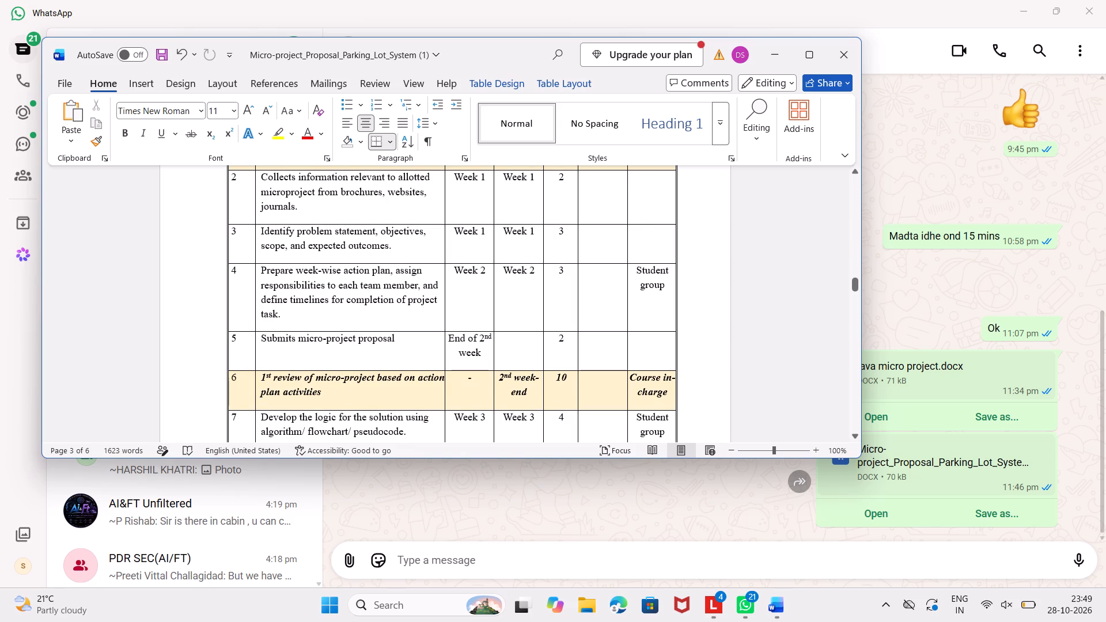
left_click_drag(635, 272, 653, 292)
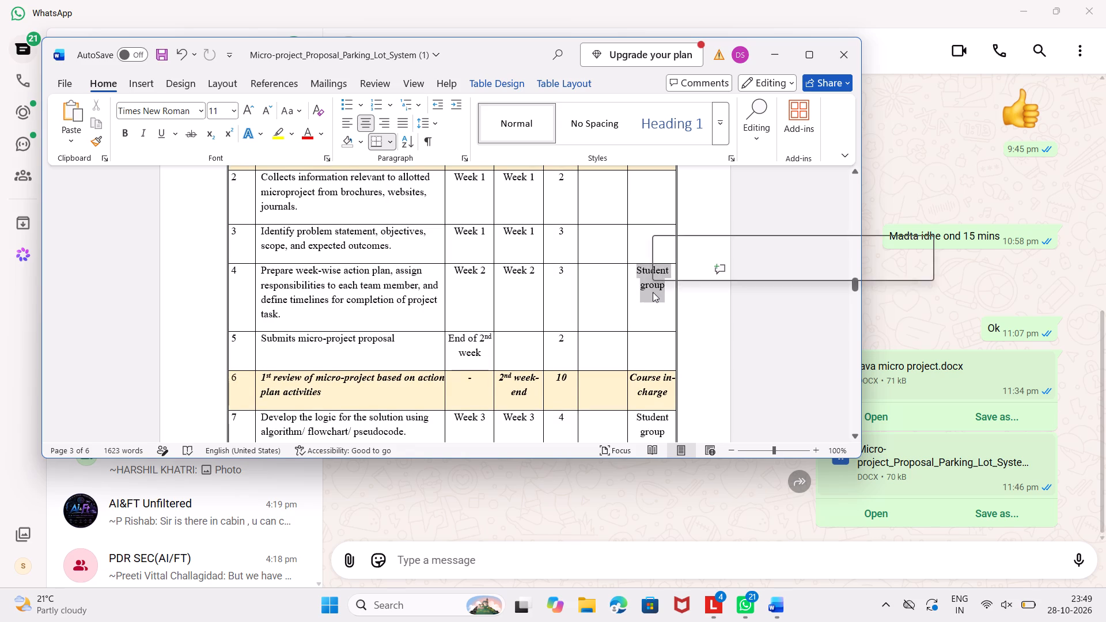
key("BackSpace")
Clear the "Student group" text from the Person Responsible cell of activity 7, developing the solution logic.
scroll(653, 292, "down", 1)
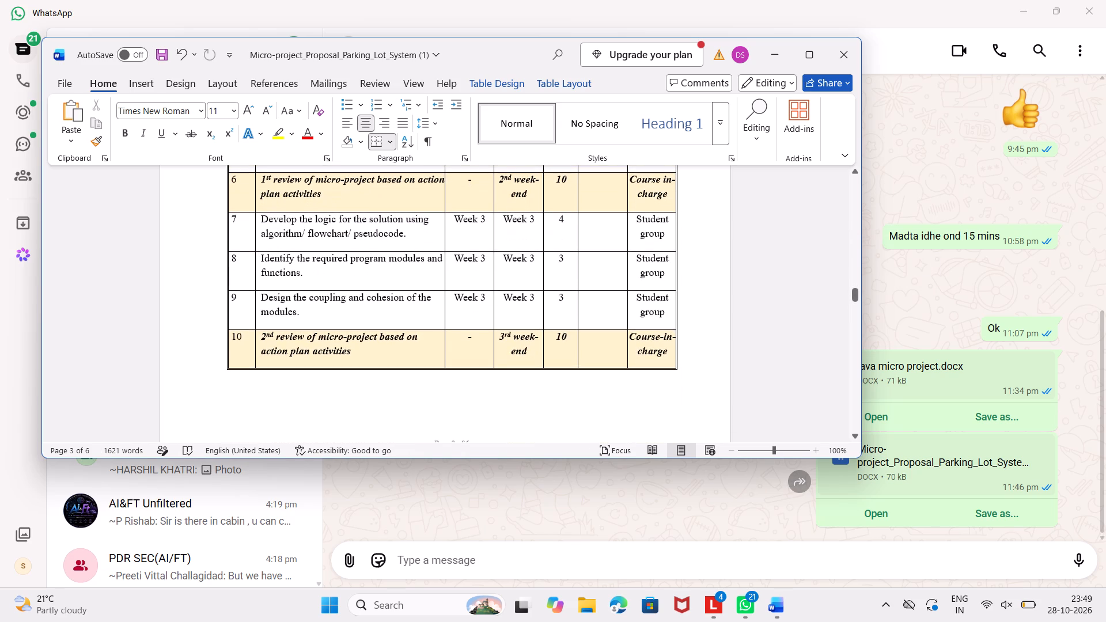
left_click_drag(635, 221, 656, 234)
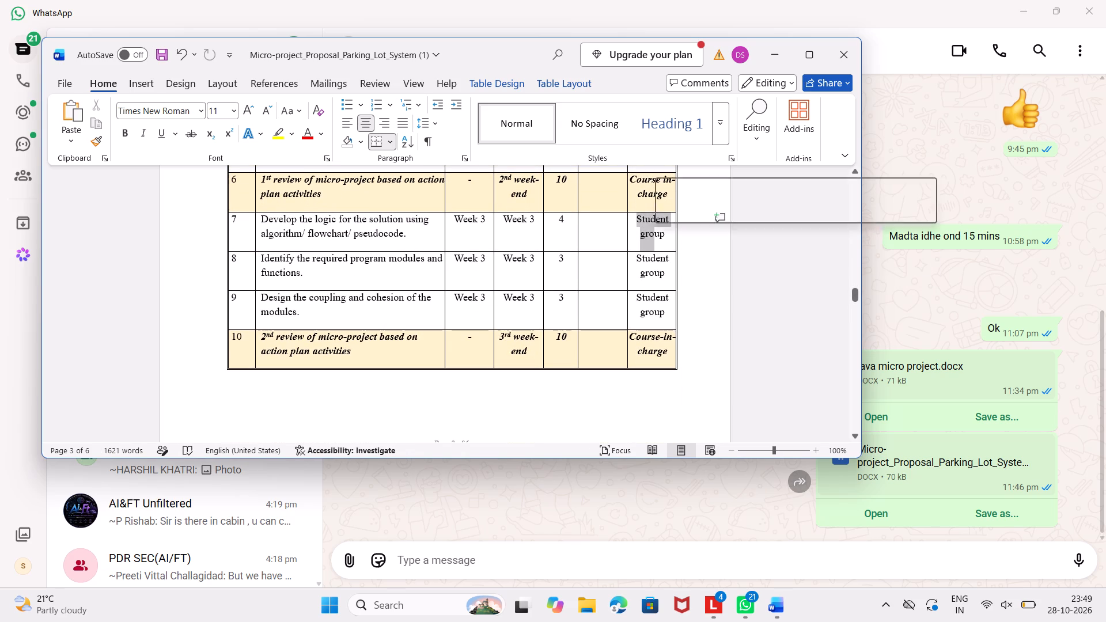
left_click_drag(656, 234, 662, 234)
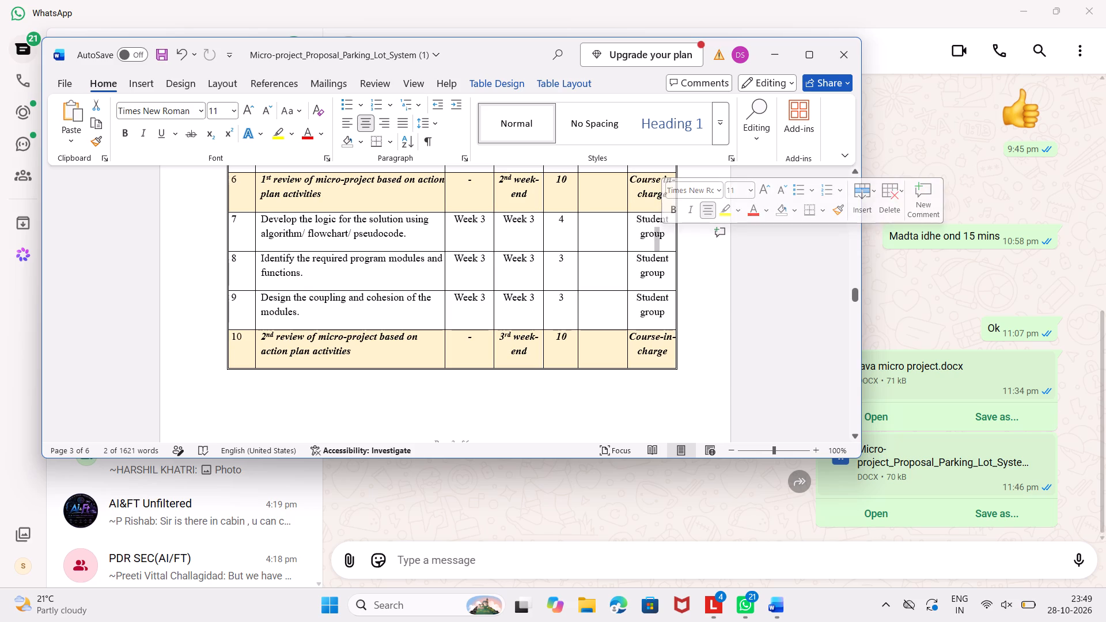
left_click_drag(634, 219, 668, 238)
key("BackSpace")
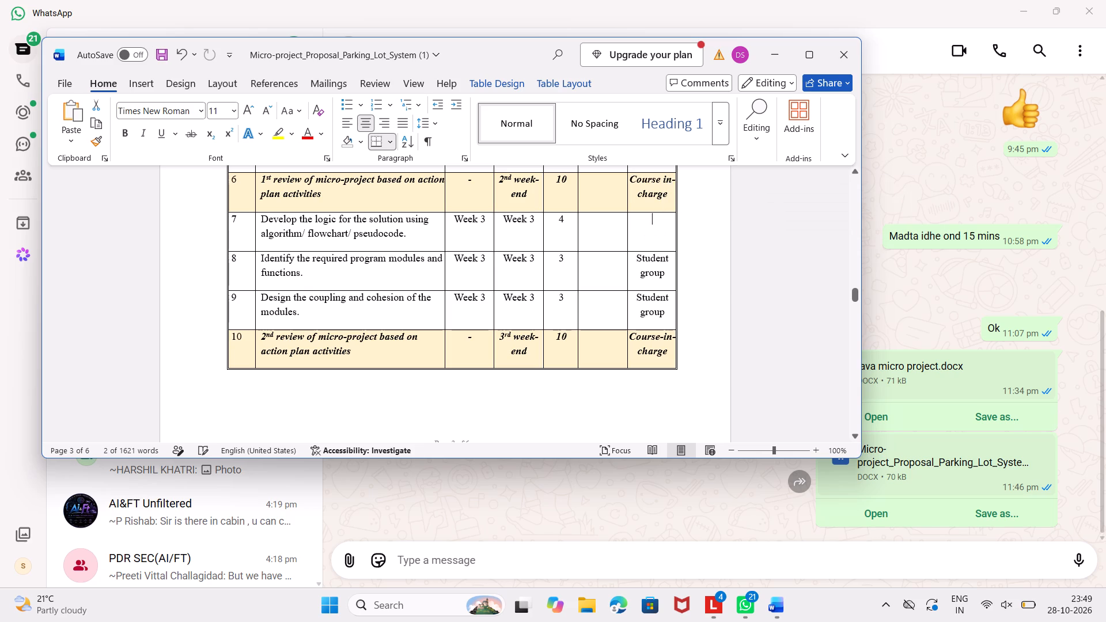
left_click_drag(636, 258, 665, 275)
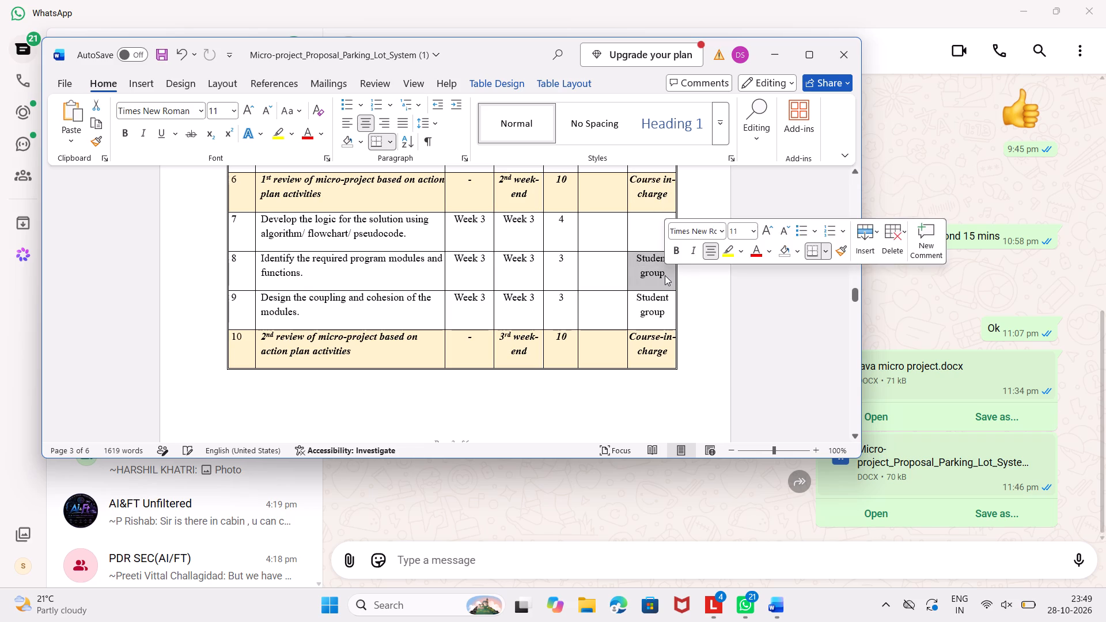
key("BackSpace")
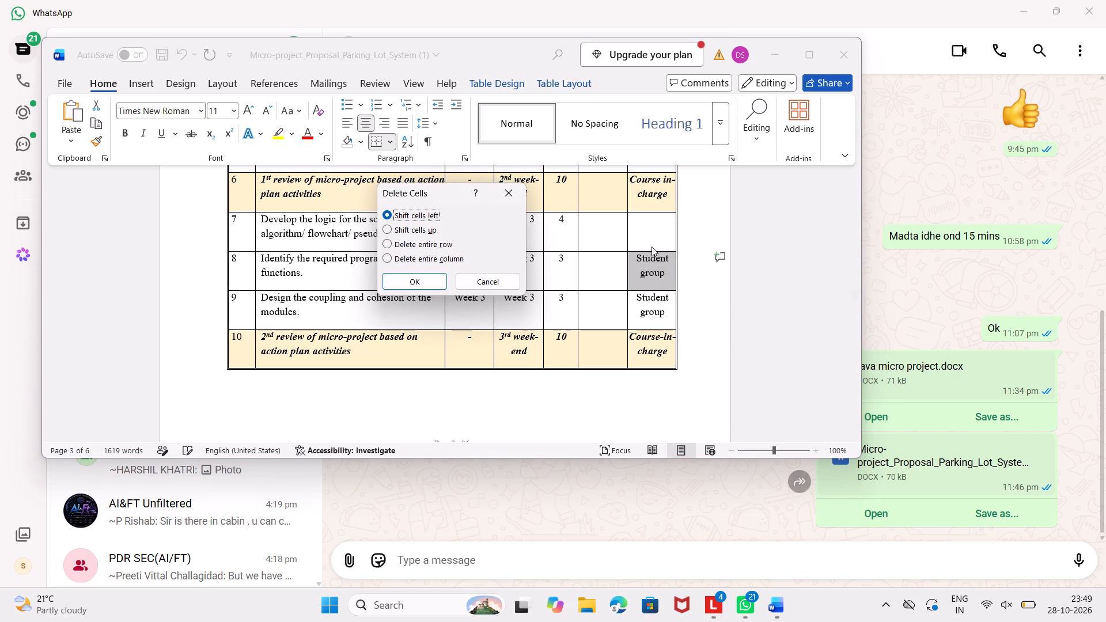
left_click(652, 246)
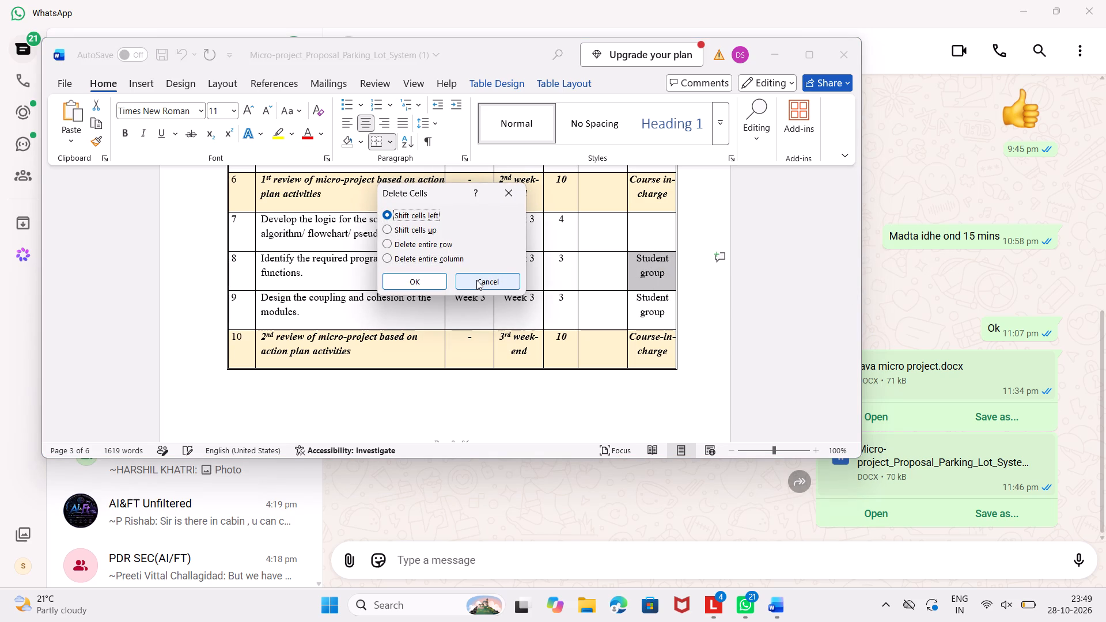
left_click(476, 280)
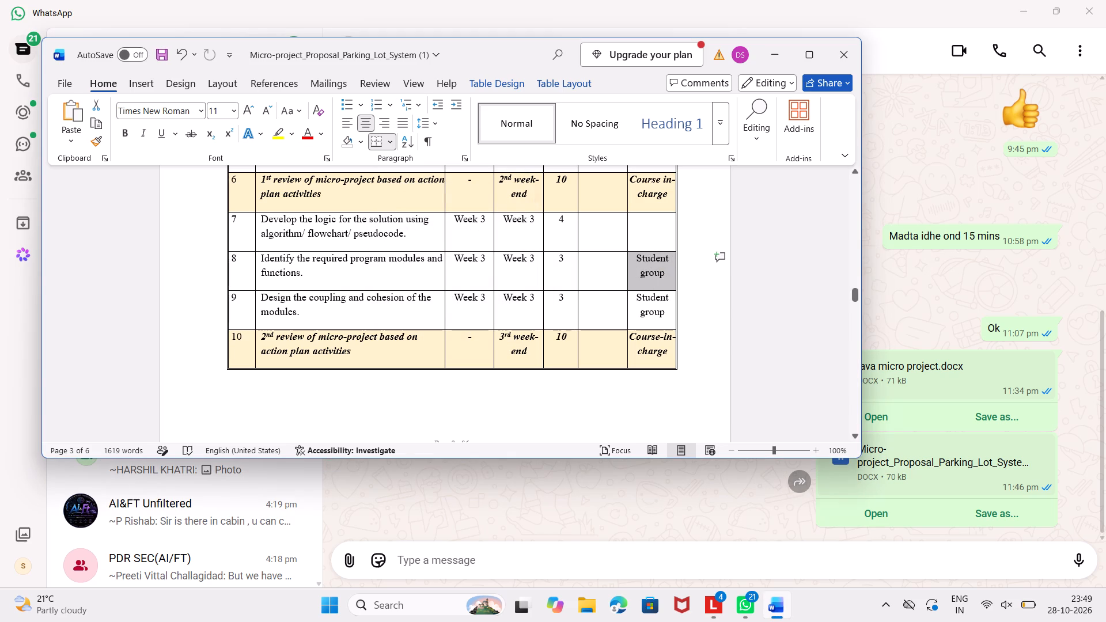
Clear only the "Student group" text from the Person Responsible cells of activities 8 and 9, keeping the cells.
left_click(639, 263)
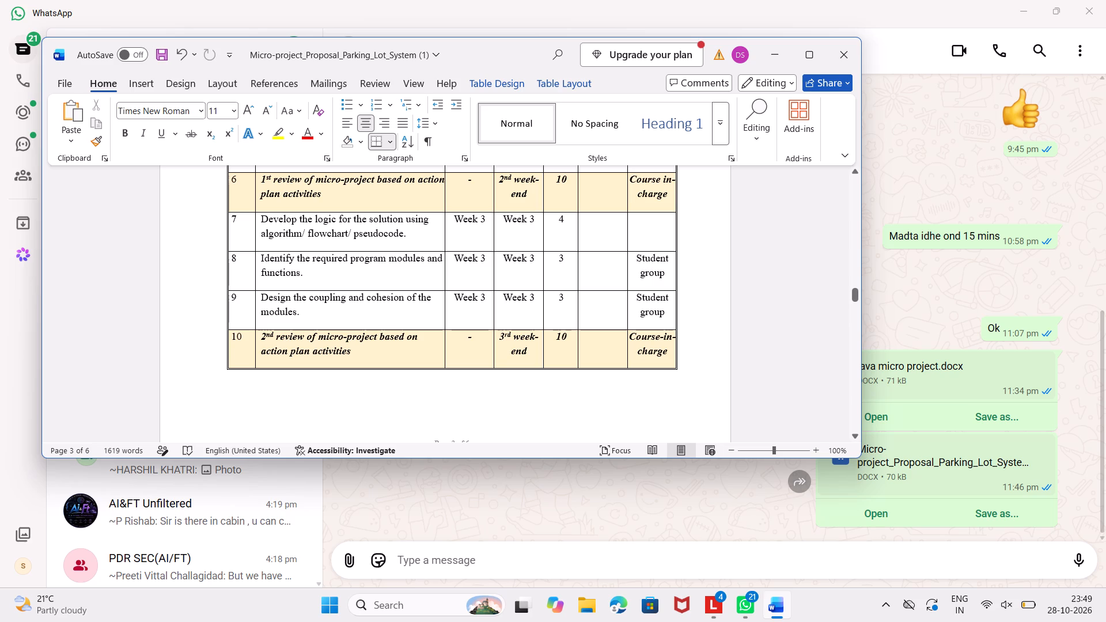
left_click_drag(635, 259, 663, 274)
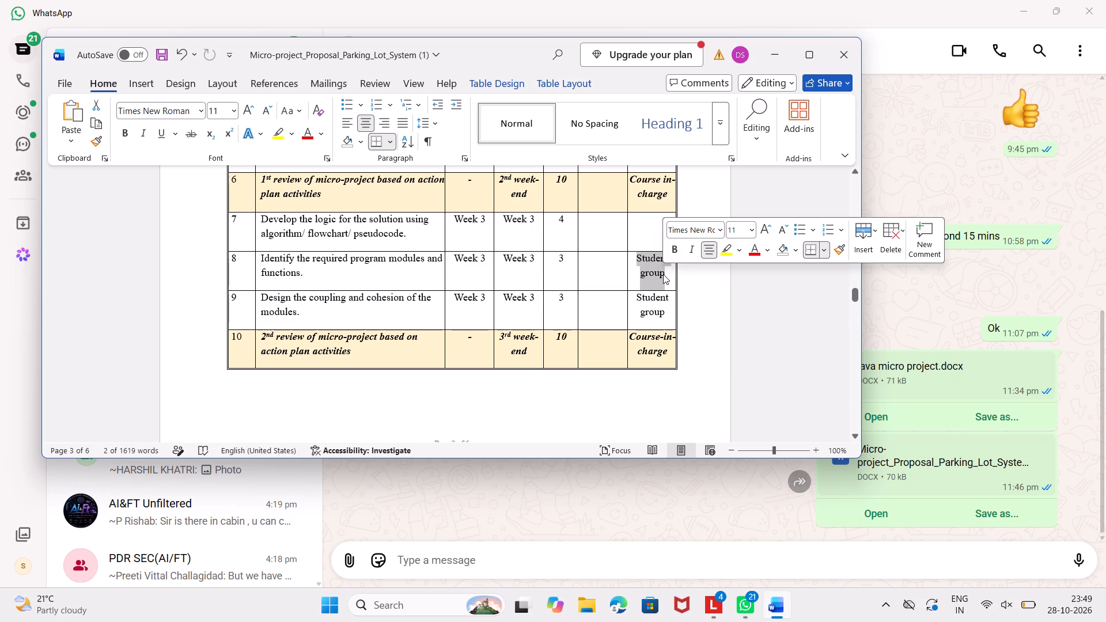
key("BackSpace")
scroll(663, 274, "down", 1)
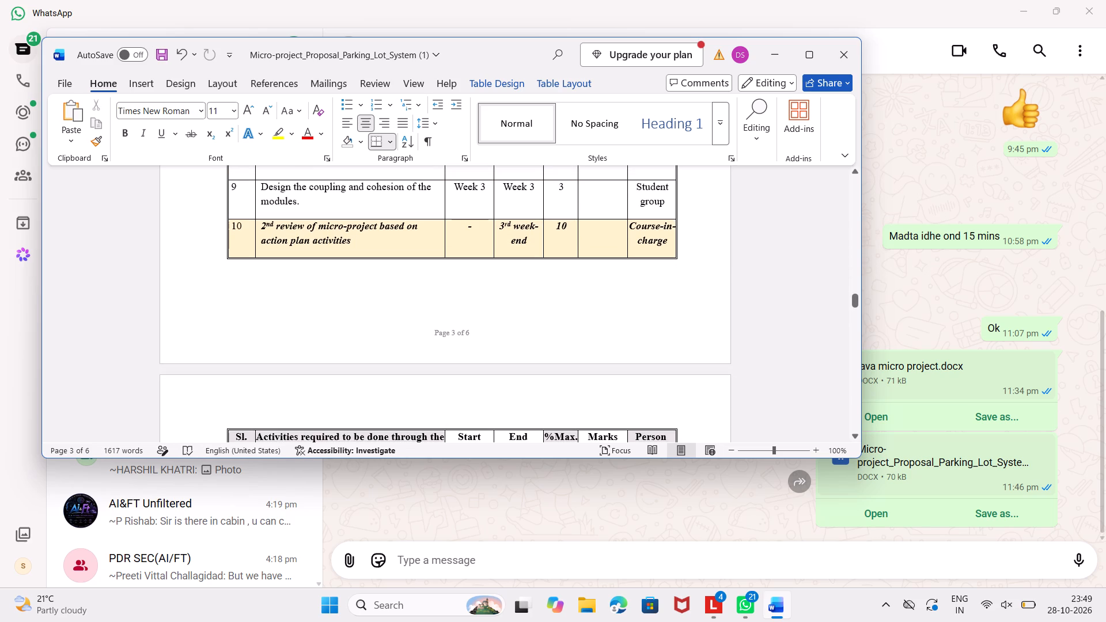
left_click_drag(637, 190, 666, 200)
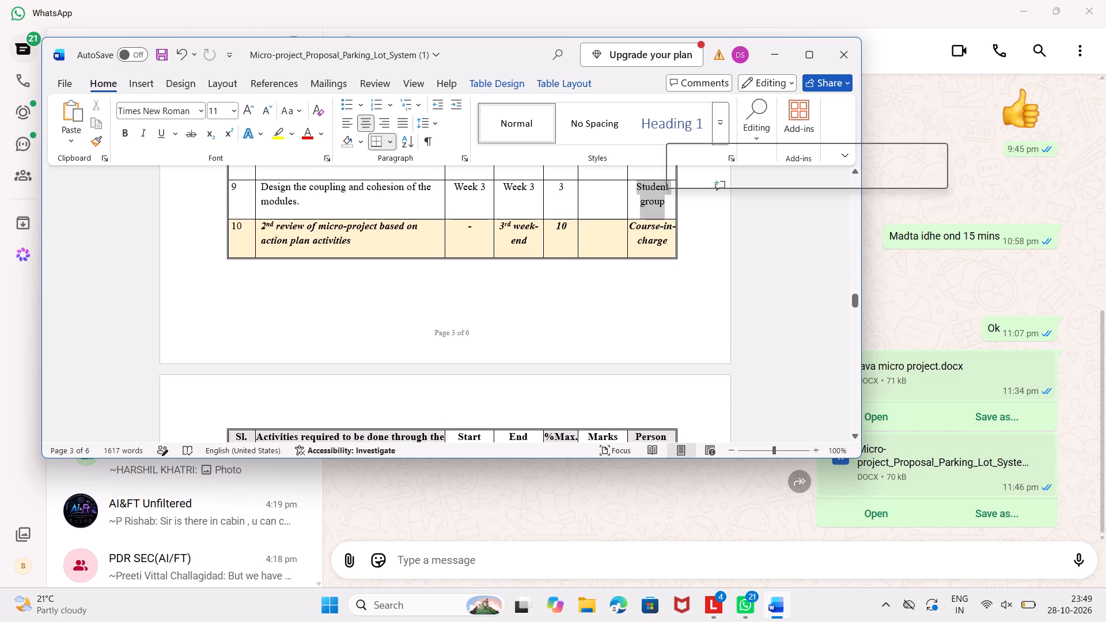
key("BackSpace")
Clear the "Student group" text from the Person Responsible cells of activities 11, 12 and 13 in the Action Plan table.
scroll(666, 200, "down", 1)
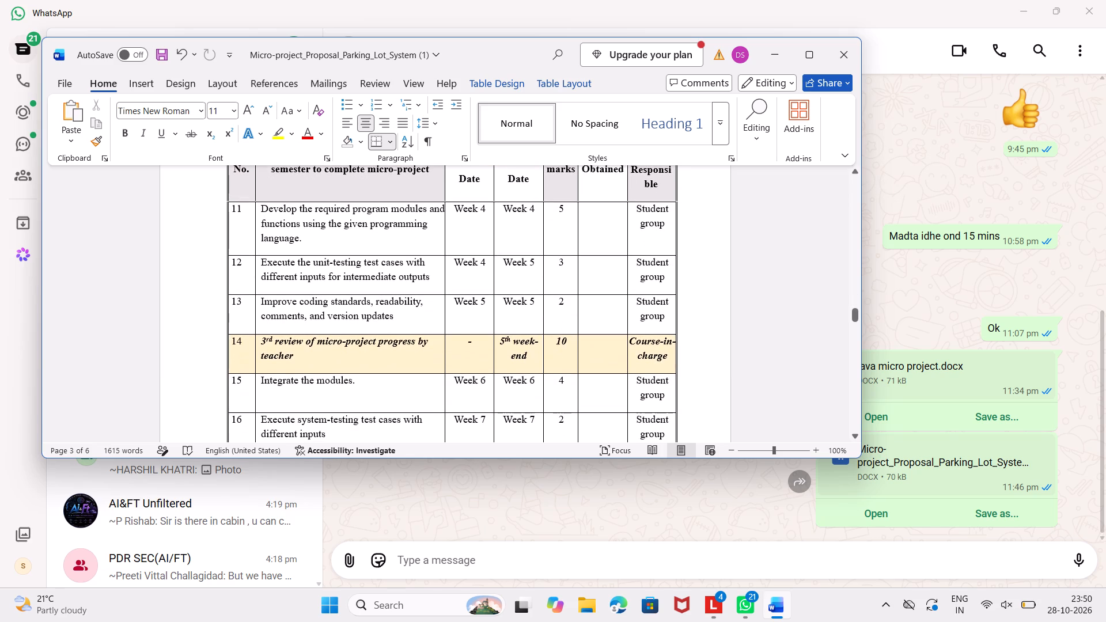
left_click_drag(637, 210, 662, 231)
left_click_drag(662, 231, 664, 232)
key("BackSpace")
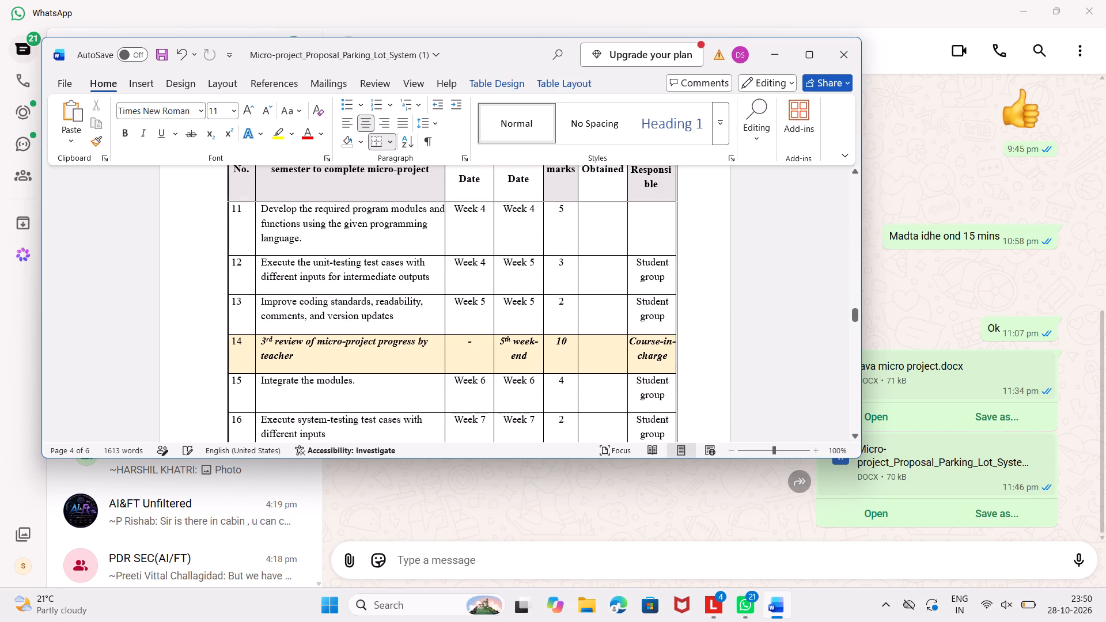
left_click_drag(636, 262, 646, 263)
left_click_drag(646, 263, 664, 283)
key("BackSpace")
scroll(664, 283, "down", 1)
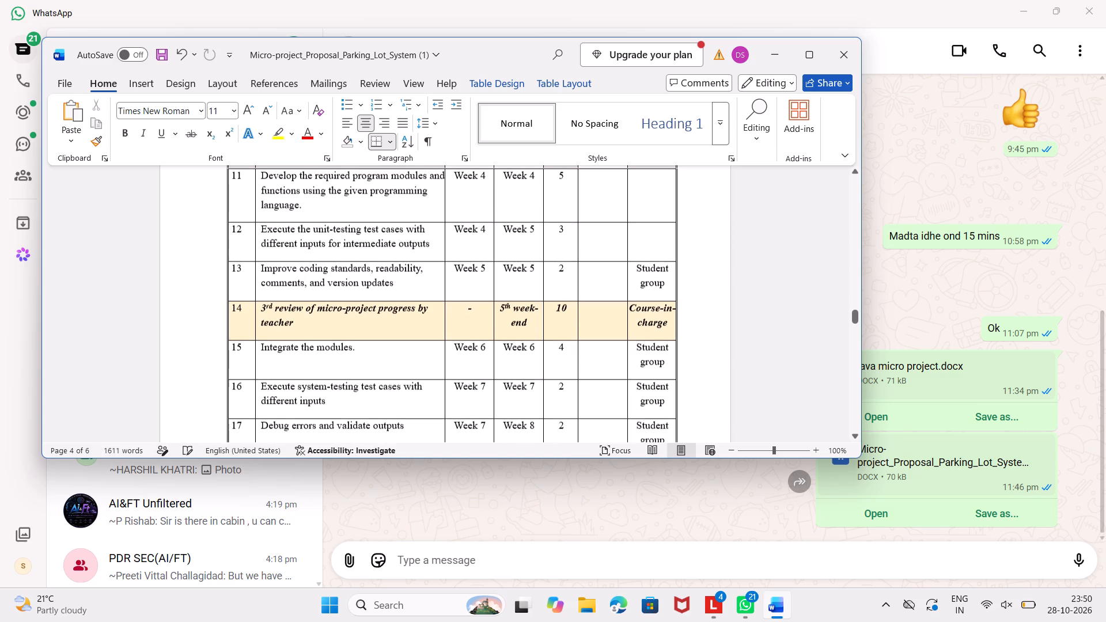
scroll(664, 283, "down", 1)
left_click_drag(637, 234, 654, 234)
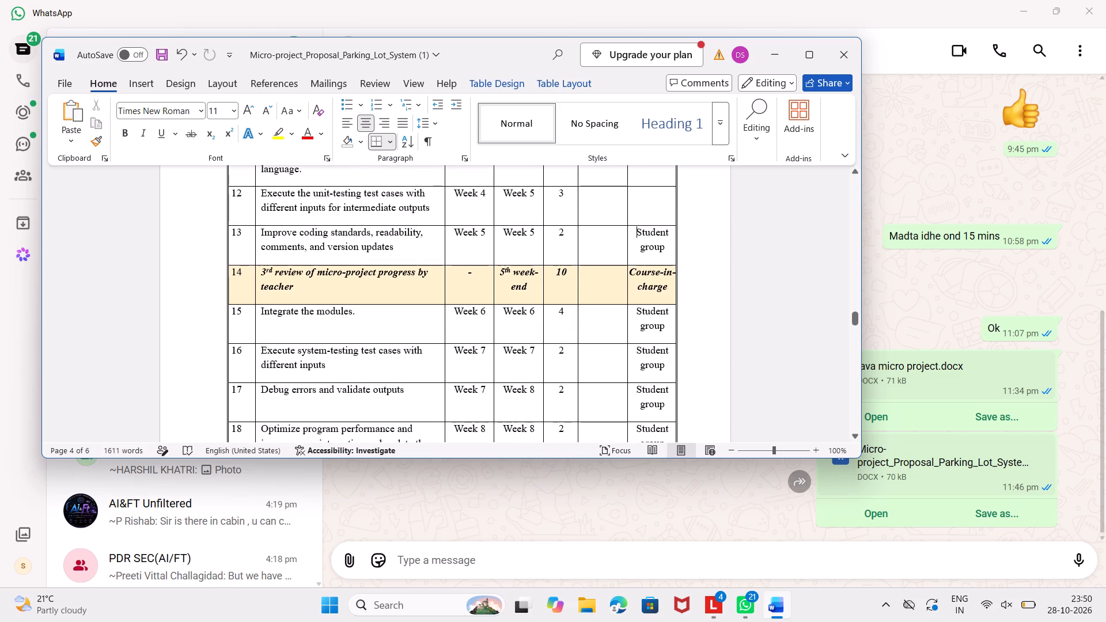
left_click_drag(654, 234, 670, 248)
key("BackSpace")
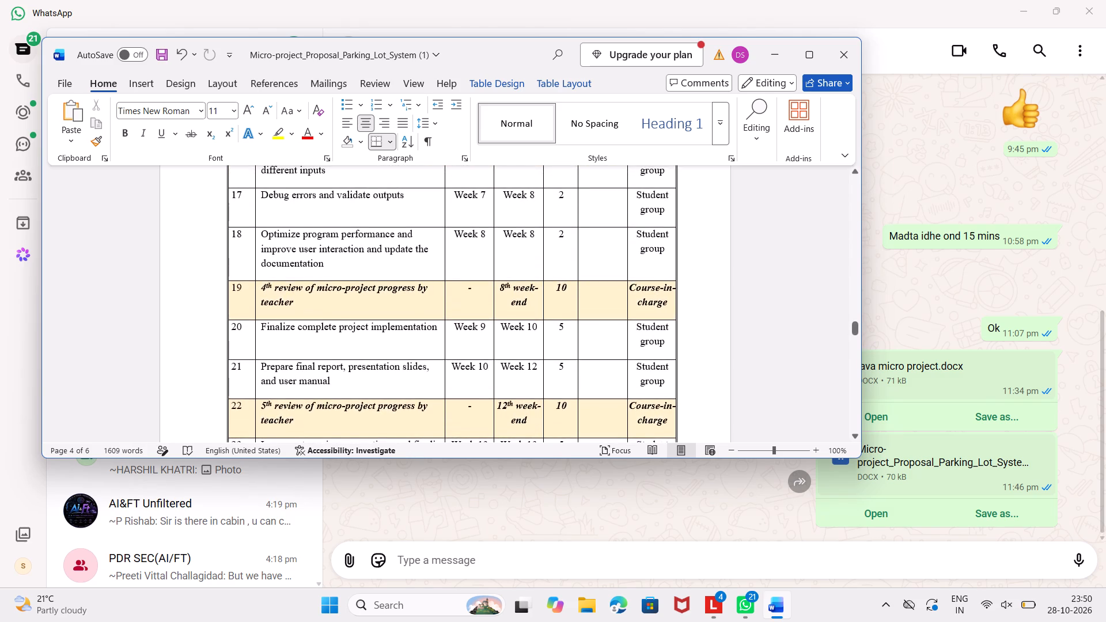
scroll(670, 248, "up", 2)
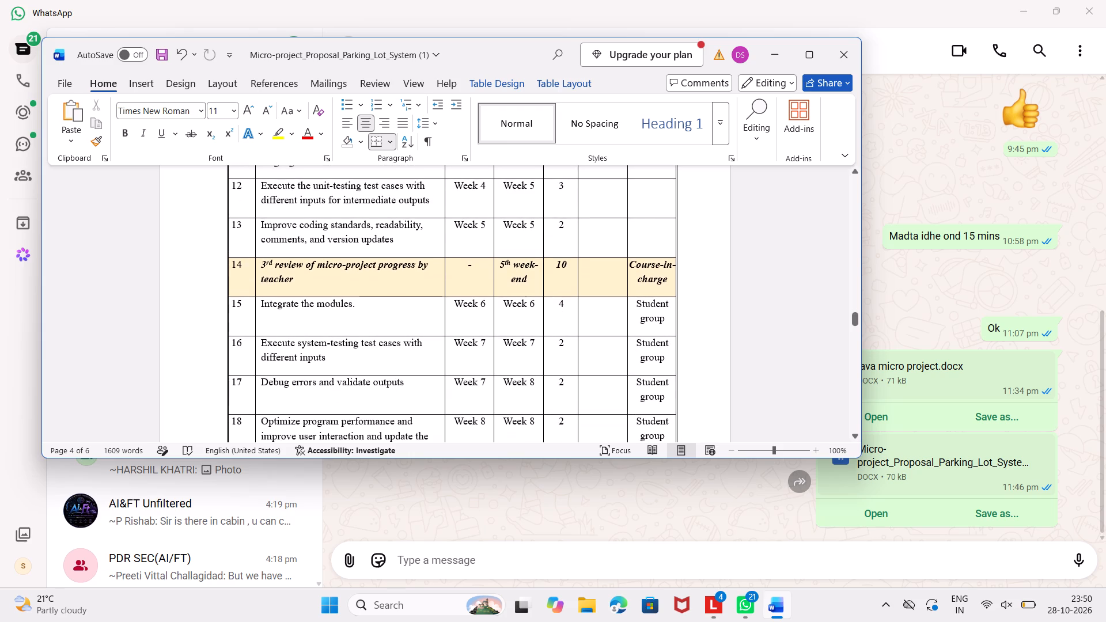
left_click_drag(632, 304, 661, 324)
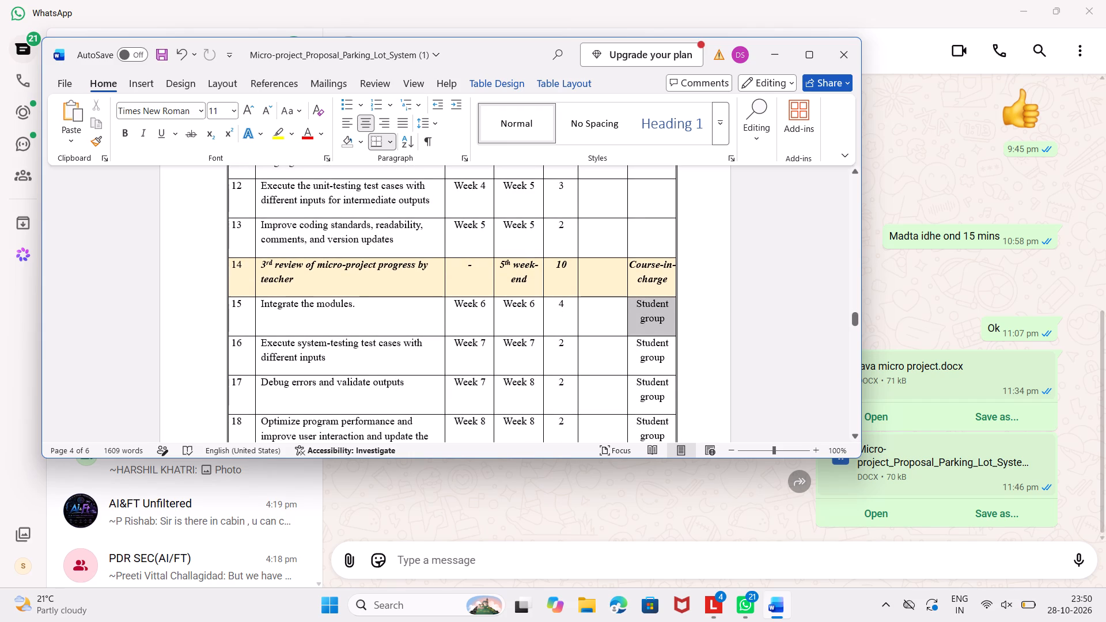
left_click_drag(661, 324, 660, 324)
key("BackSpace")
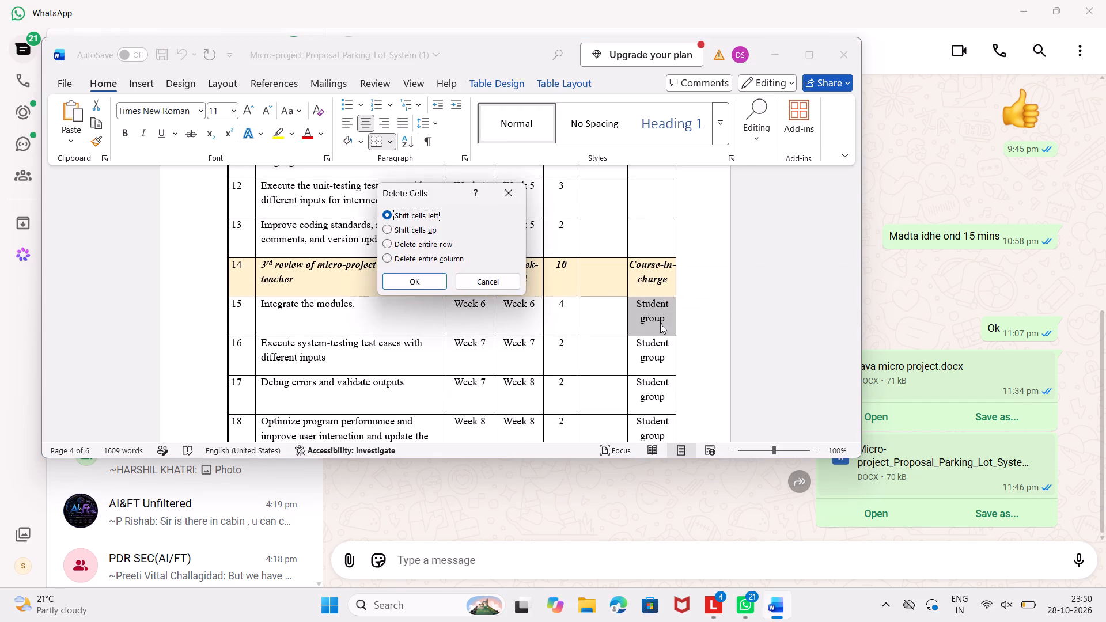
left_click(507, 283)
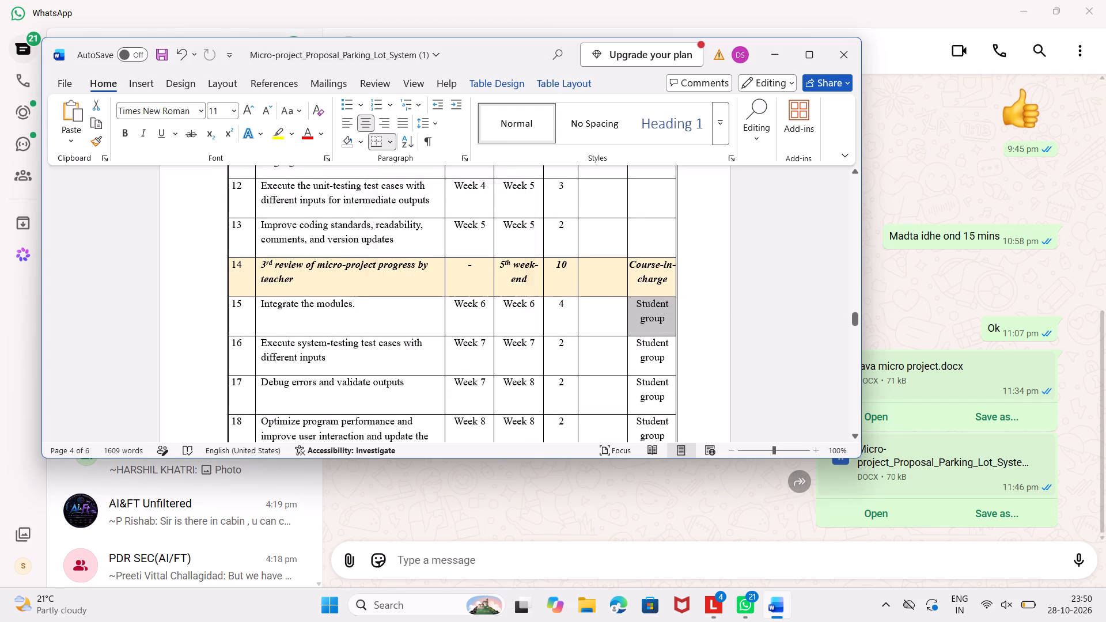
left_click(641, 305)
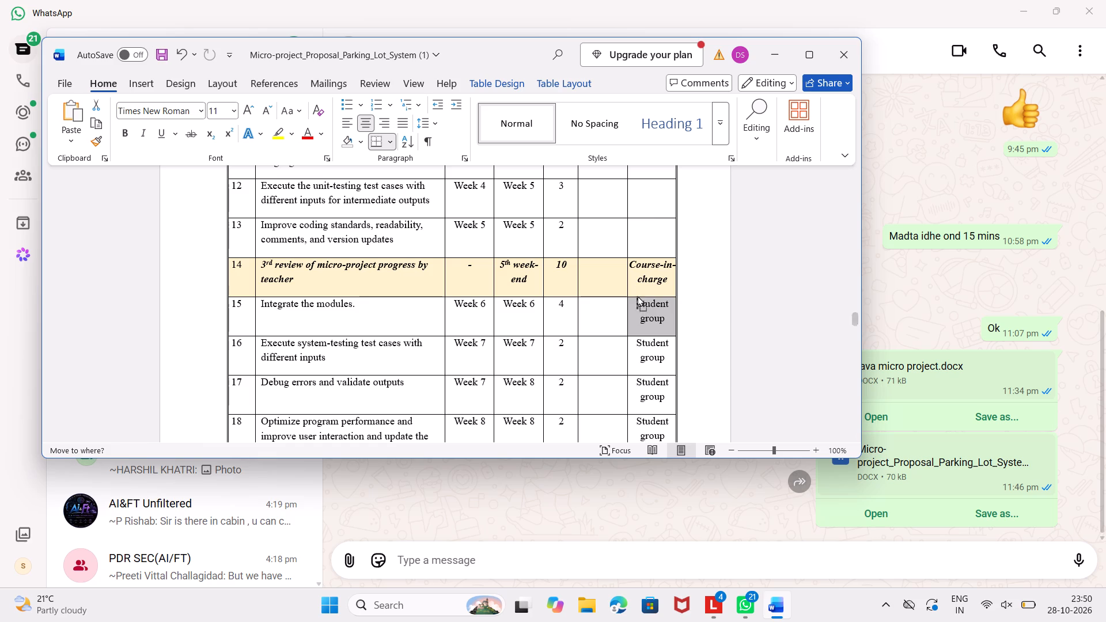
left_click(638, 302)
left_click_drag(638, 302, 653, 327)
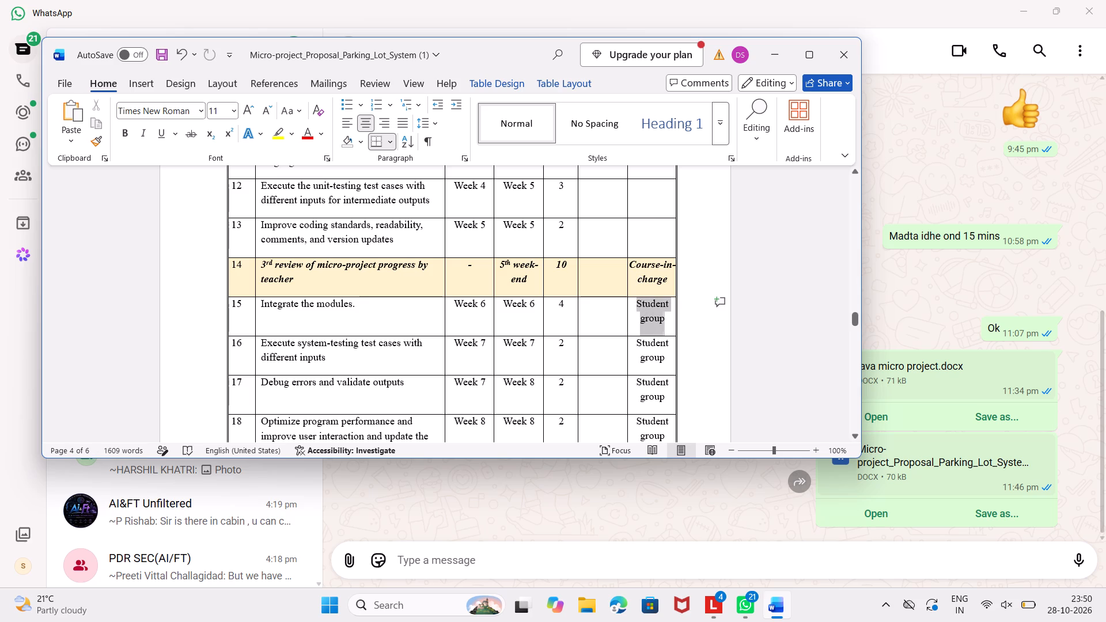
left_click_drag(653, 327, 653, 326)
key("BackSpace")
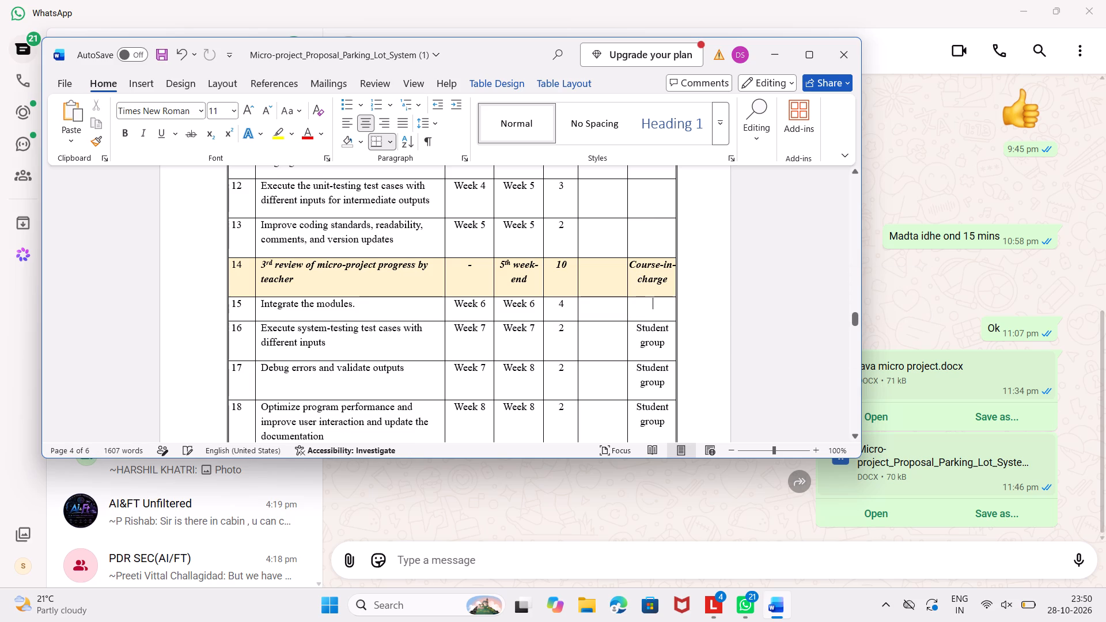
left_click_drag(636, 328, 654, 346)
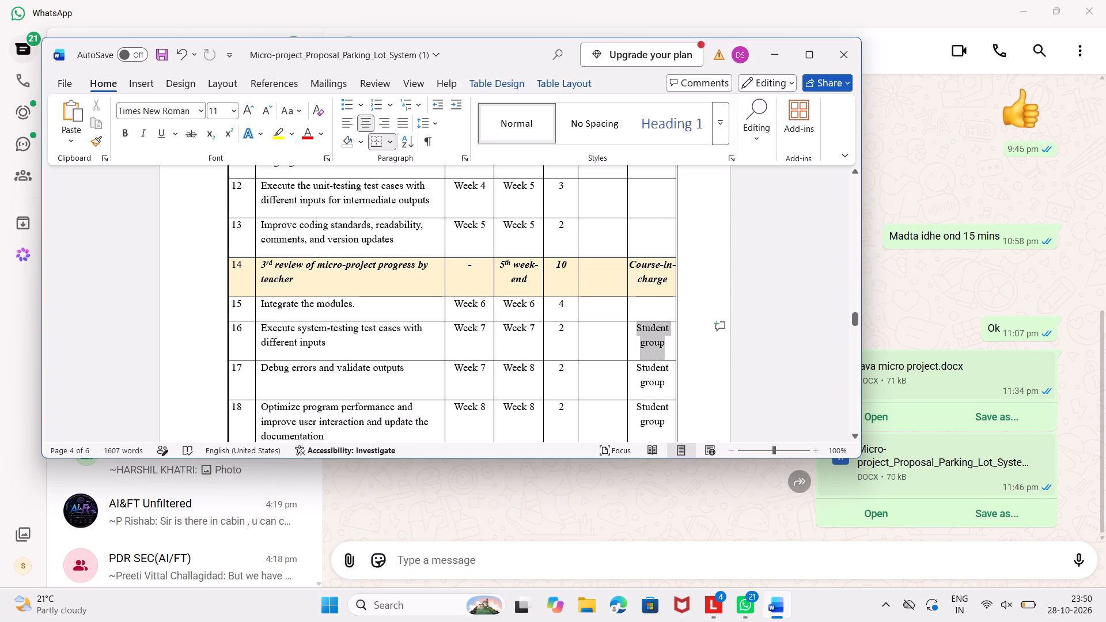
left_click_drag(654, 346, 656, 347)
key("BackSpace")
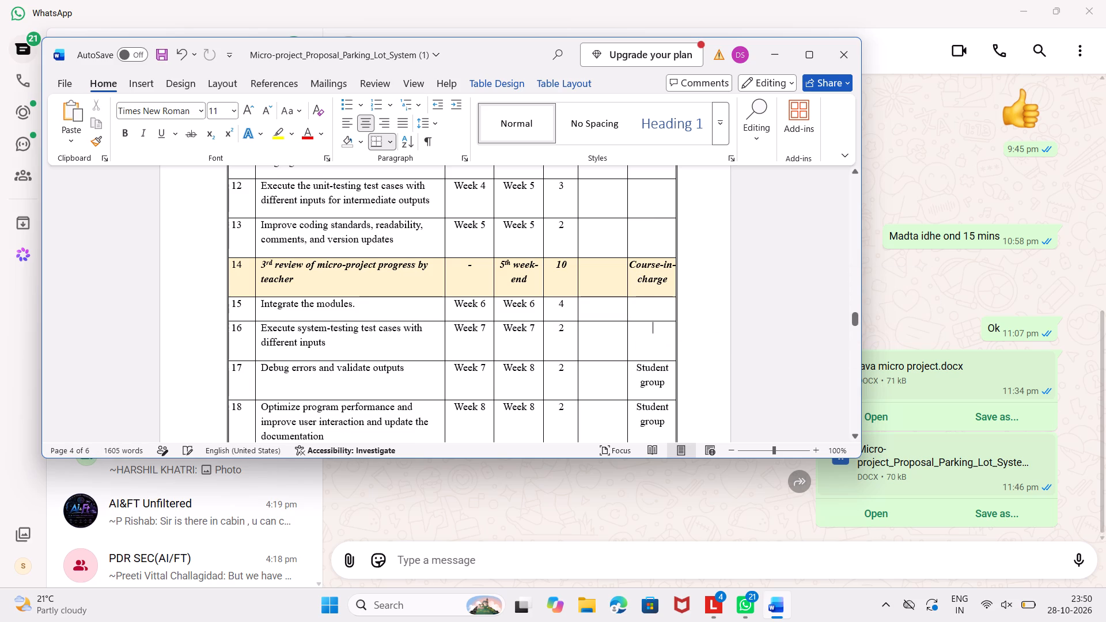
scroll(656, 347, "down", 1)
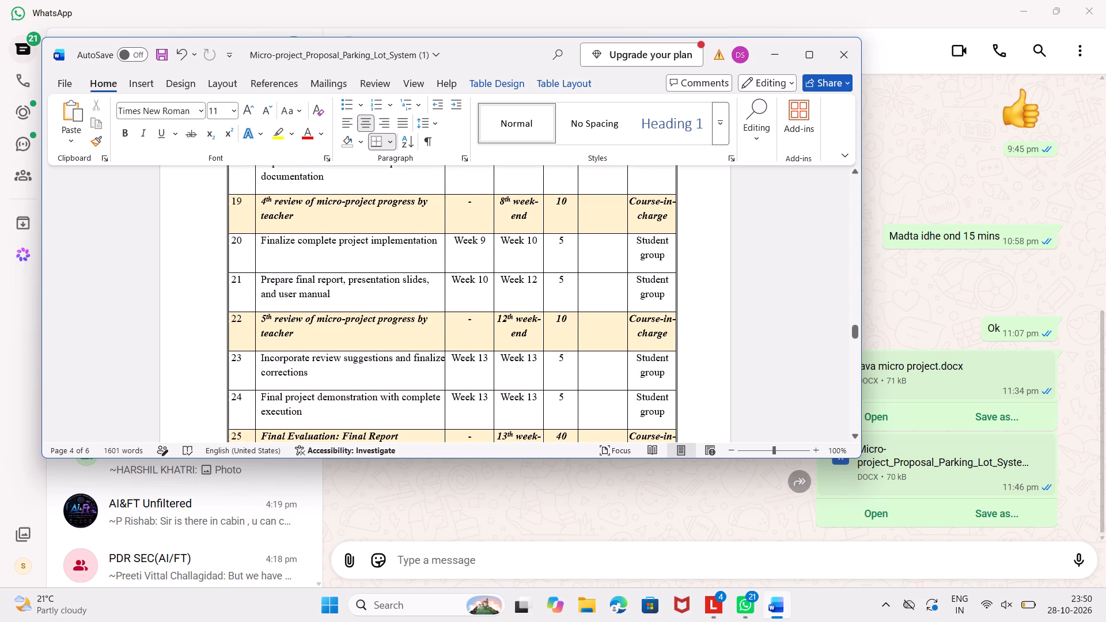
left_click_drag(636, 242, 661, 262)
key("BackSpace")
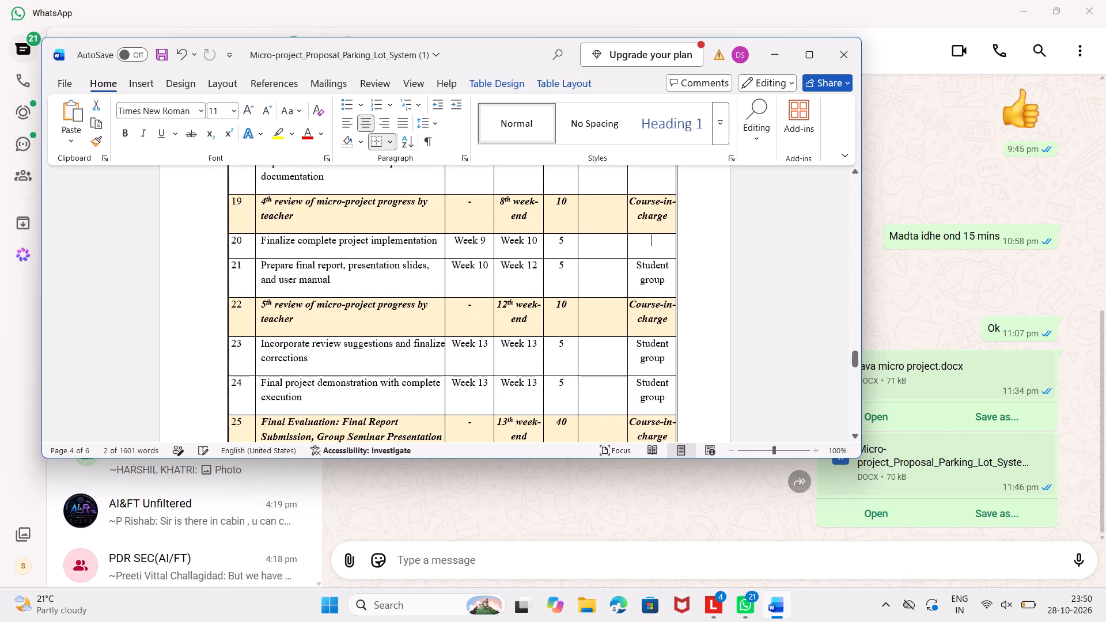
left_click_drag(637, 265, 660, 280)
key("BackSpace")
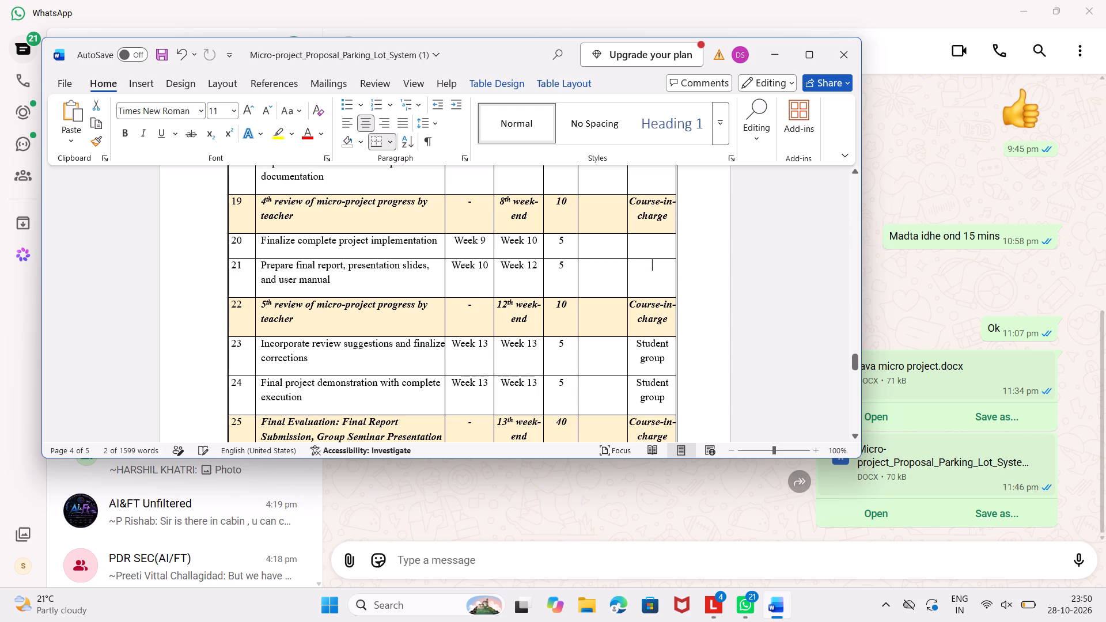
Clear the "Student group" text from the Person Responsible cells of activities 23 and 24, review corrections and final demonstration.
scroll(660, 280, "down", 1)
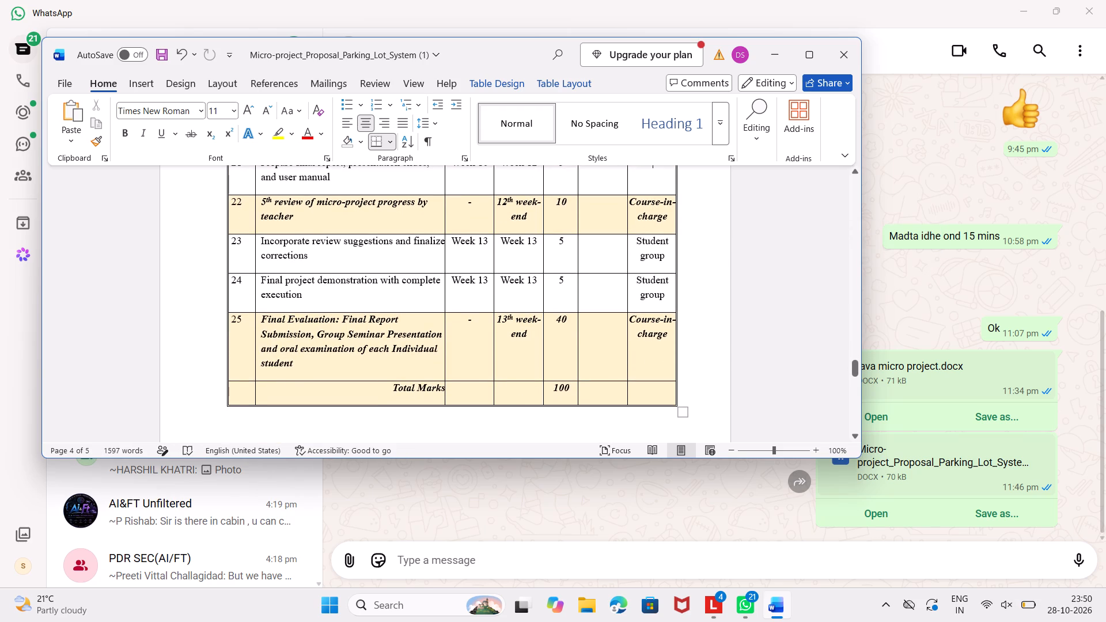
left_click_drag(639, 241, 666, 257)
key("BackSpace")
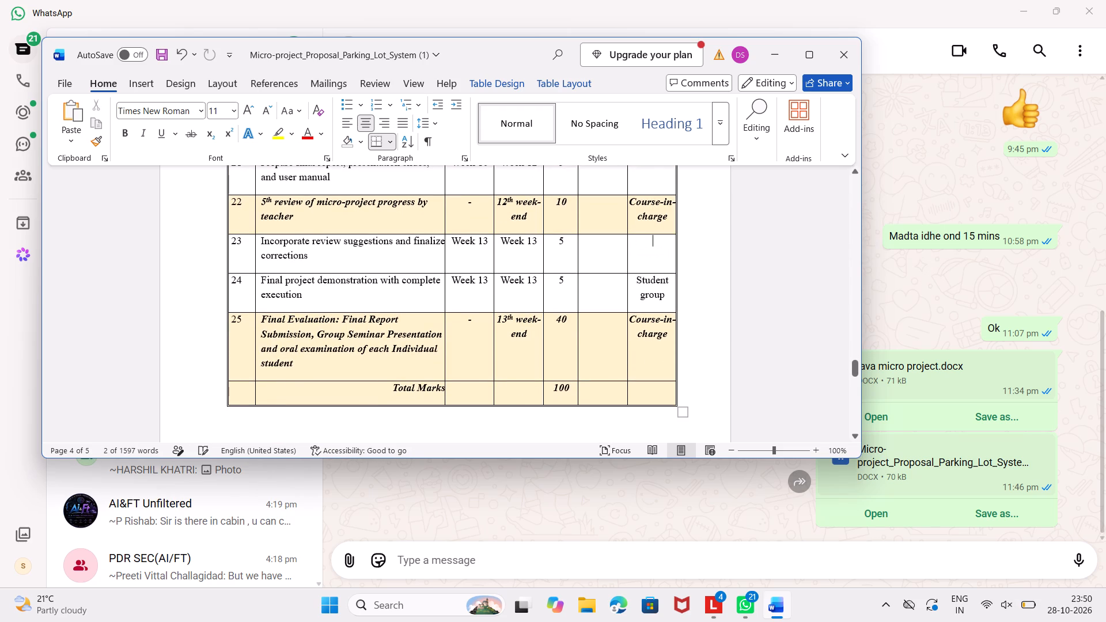
left_click_drag(638, 281, 668, 290)
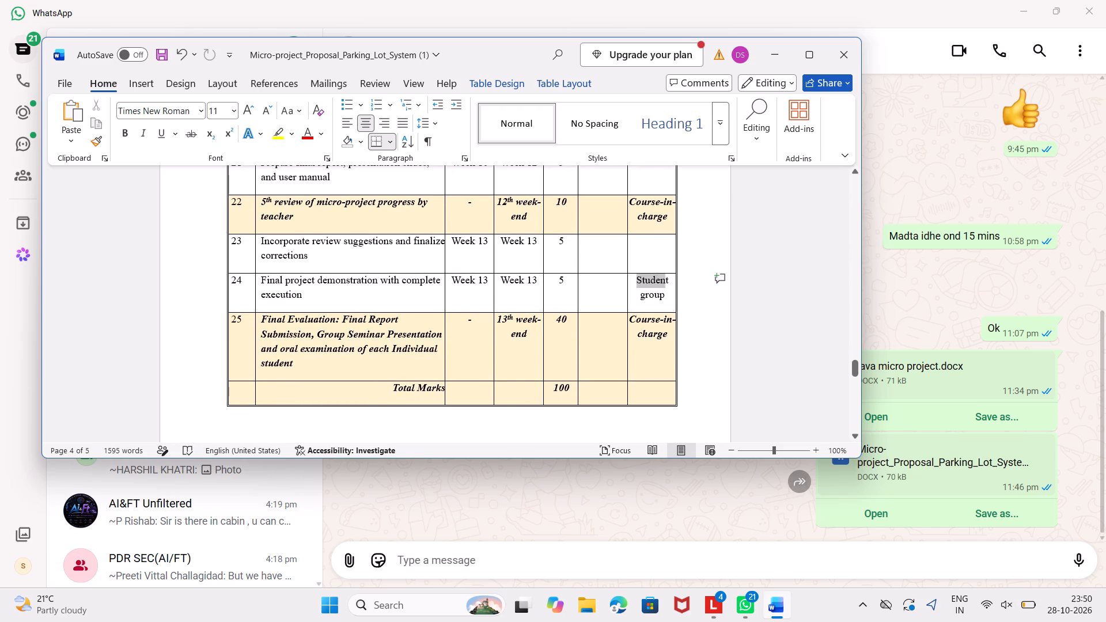
left_click_drag(668, 290, 668, 294)
key("BackSpace")
Look over the rest of the Parking Lot System proposal and close the document.
scroll(668, 294, "down", 2)
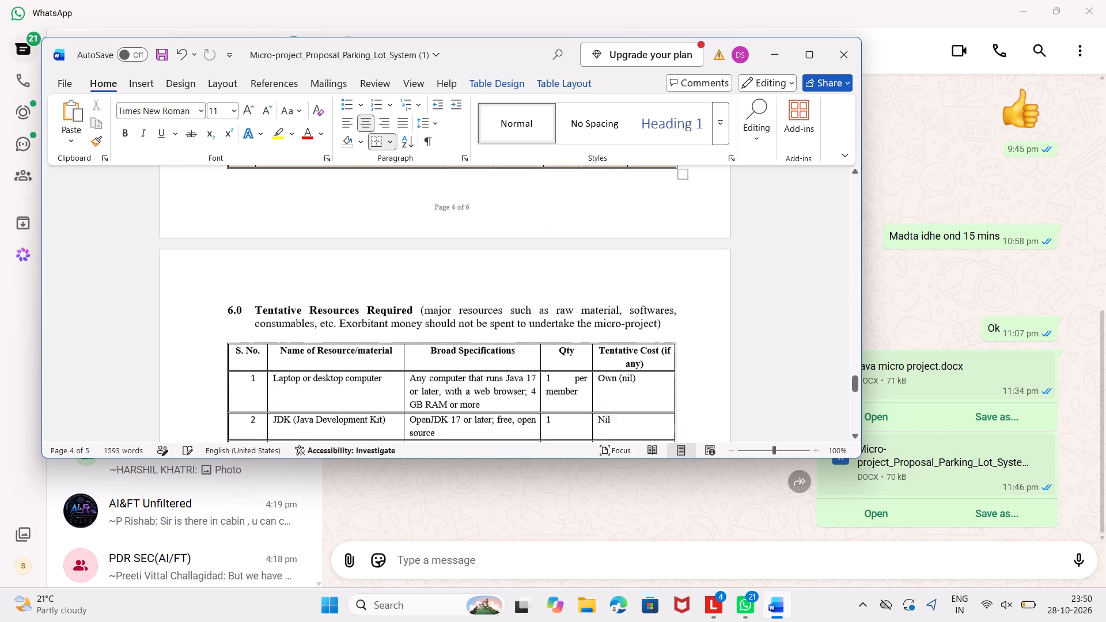
scroll(668, 294, "down", 3)
scroll(668, 294, "up", 3)
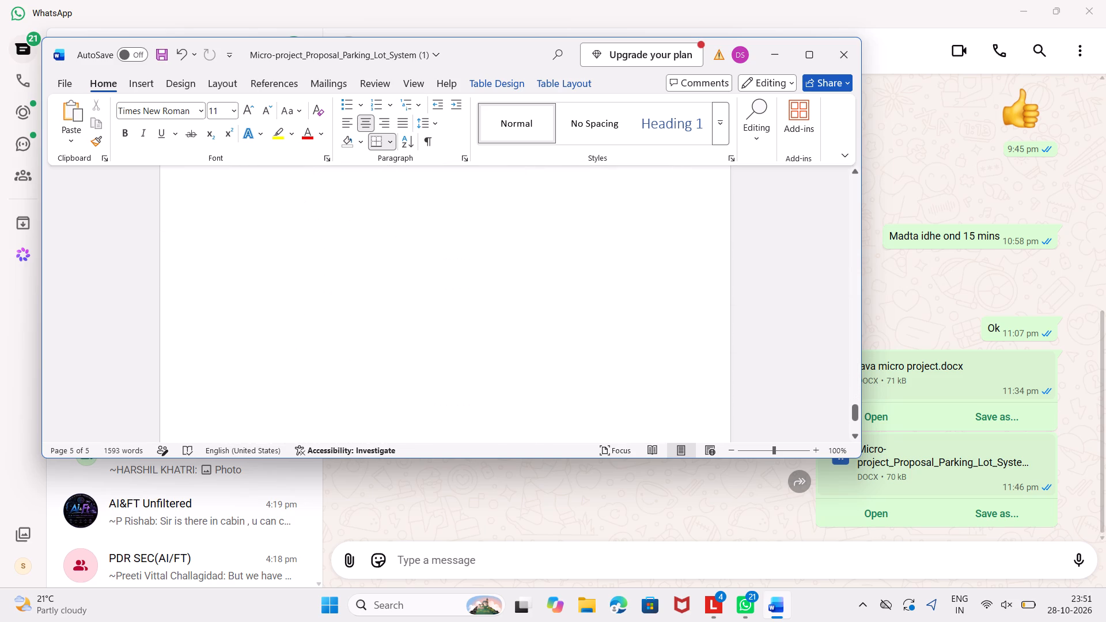
scroll(668, 294, "up", 4)
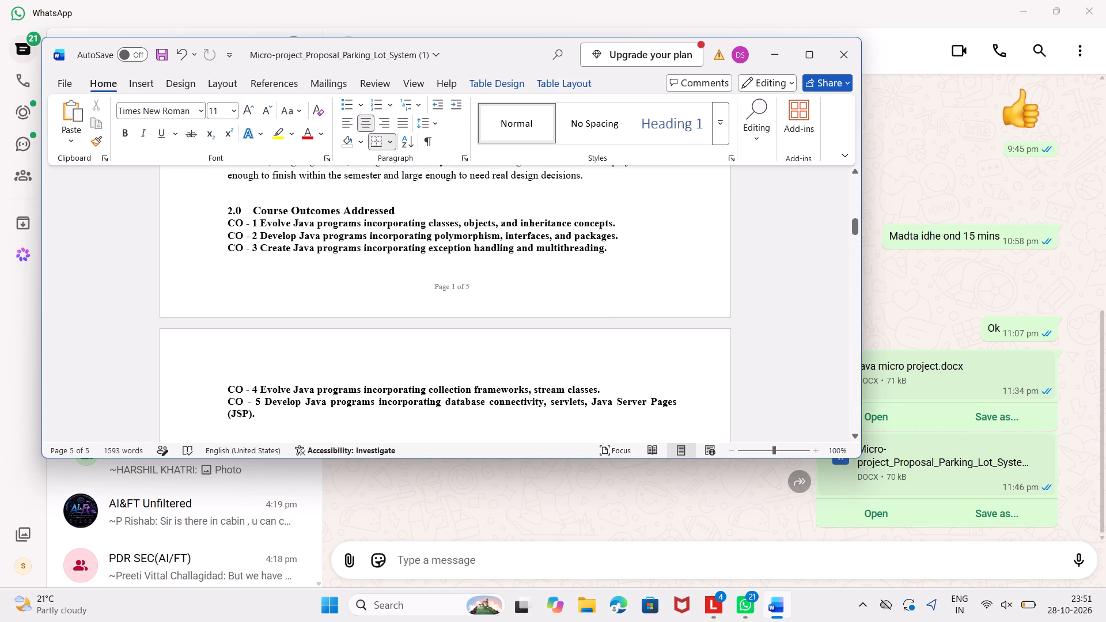
left_click(837, 58)
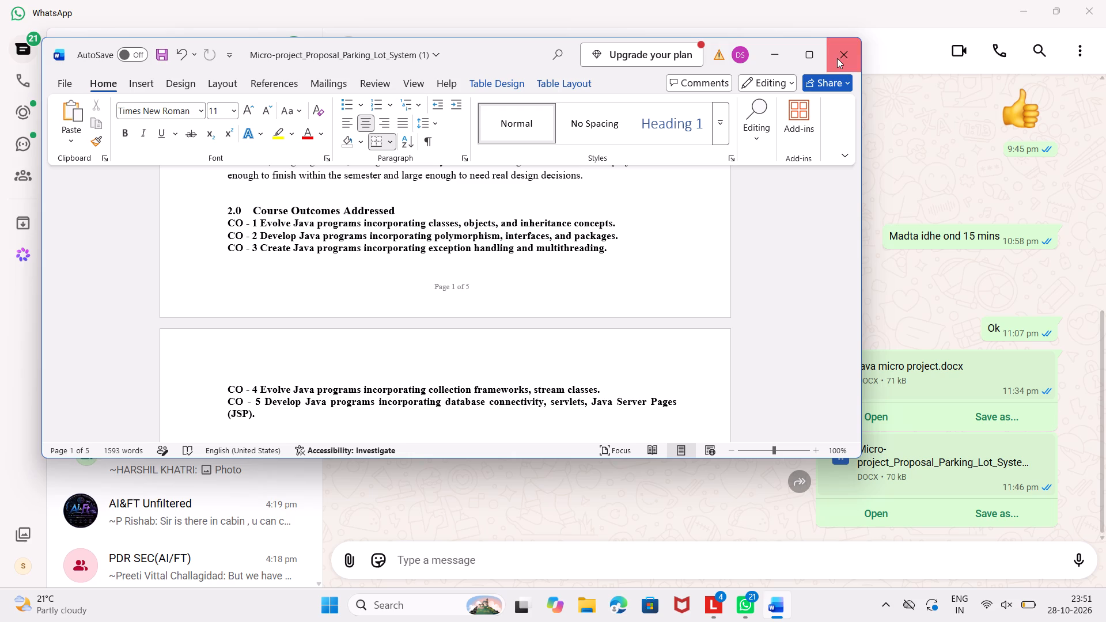
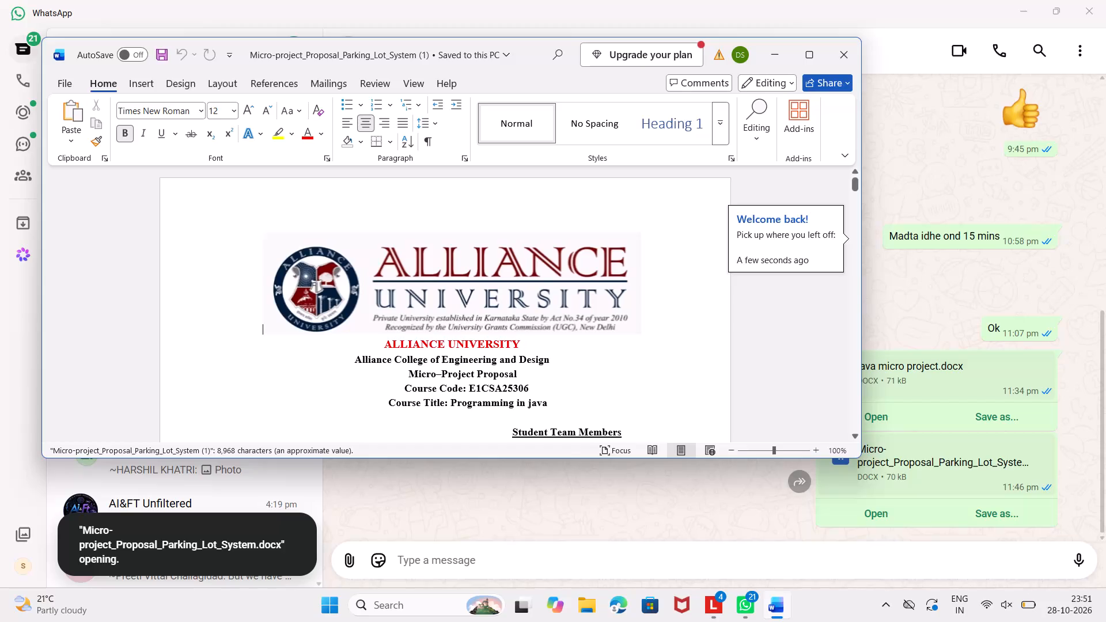
Check the Person Responsible column of the Action Plan table in the reopened copy of the Parking Lot System proposal.
scroll(619, 376, "down", 1)
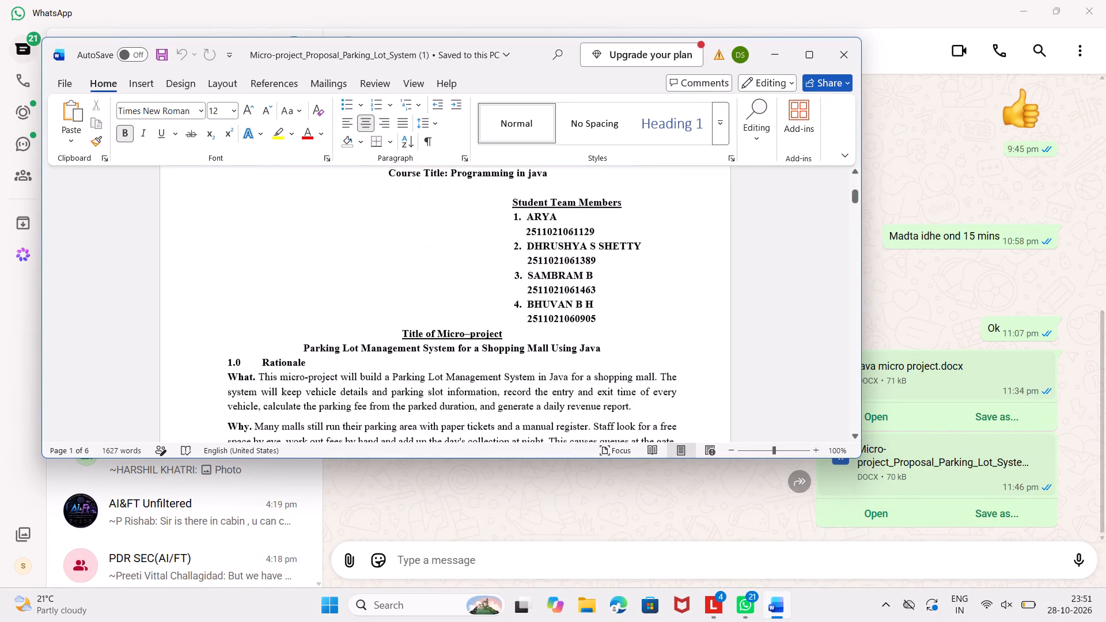
scroll(619, 376, "down", 13)
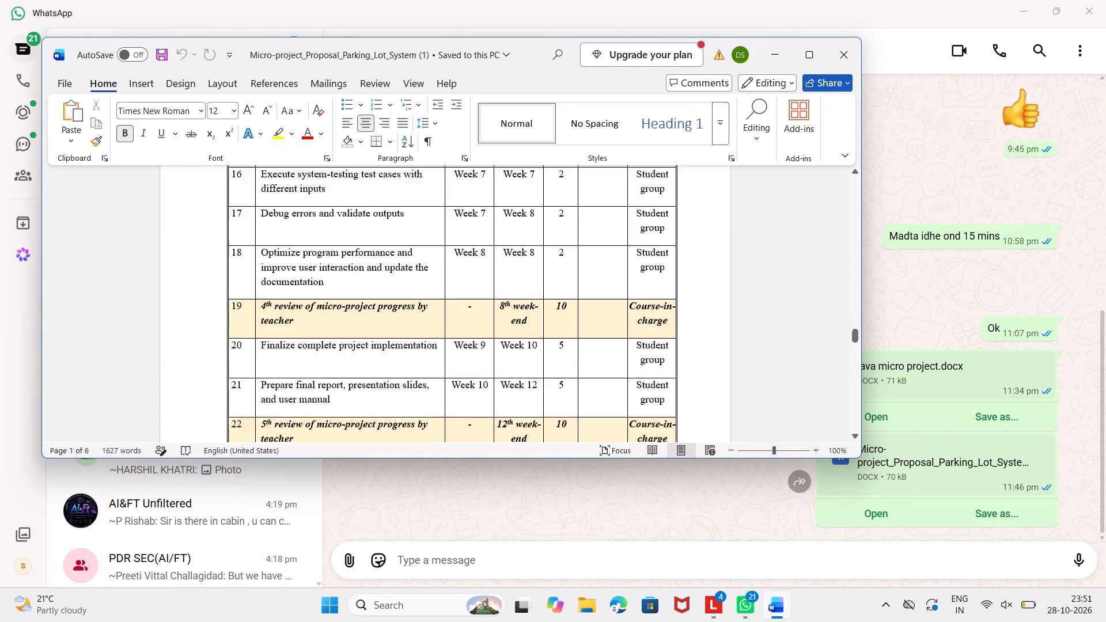
scroll(619, 376, "down", 1)
scroll(619, 376, "up", 4)
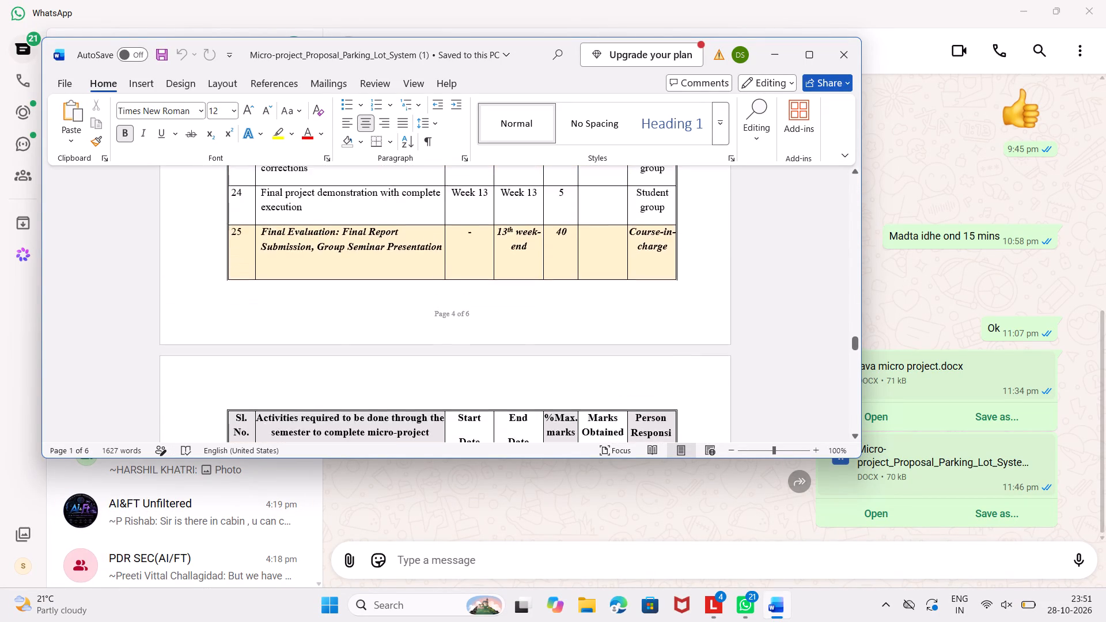
scroll(619, 376, "up", 3)
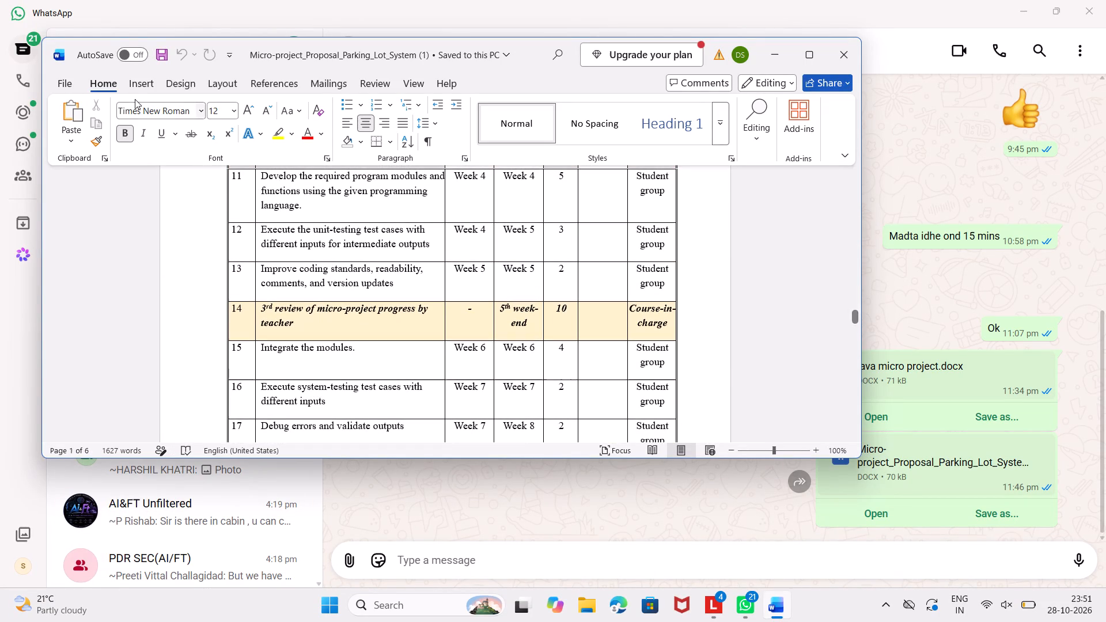
Save the reopened copy of the Parking Lot System proposal.
left_click(66, 90)
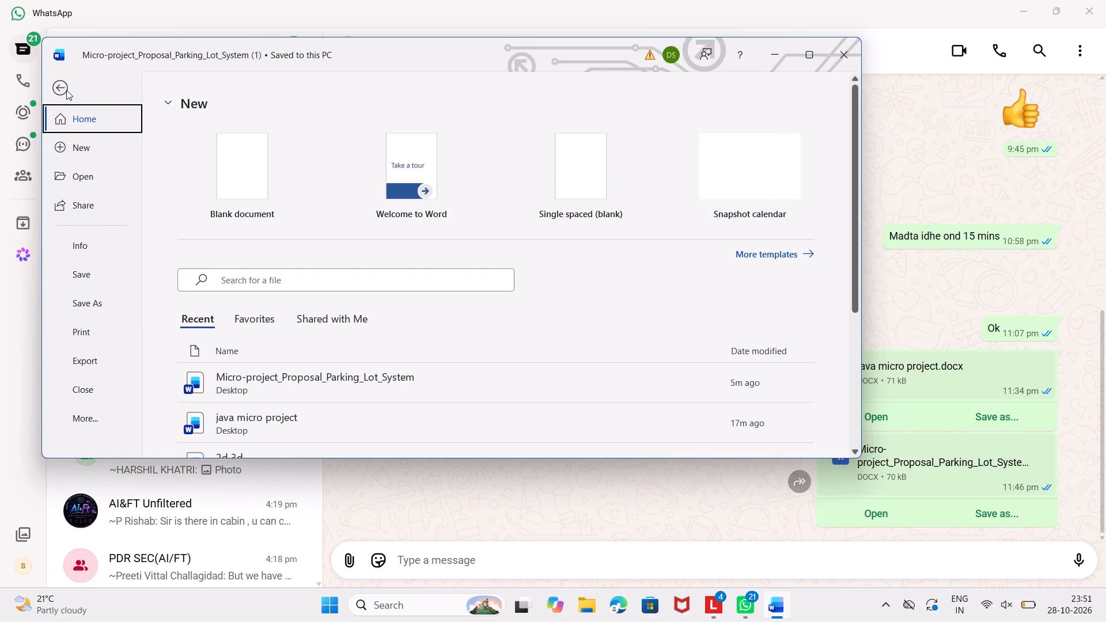
left_click(90, 278)
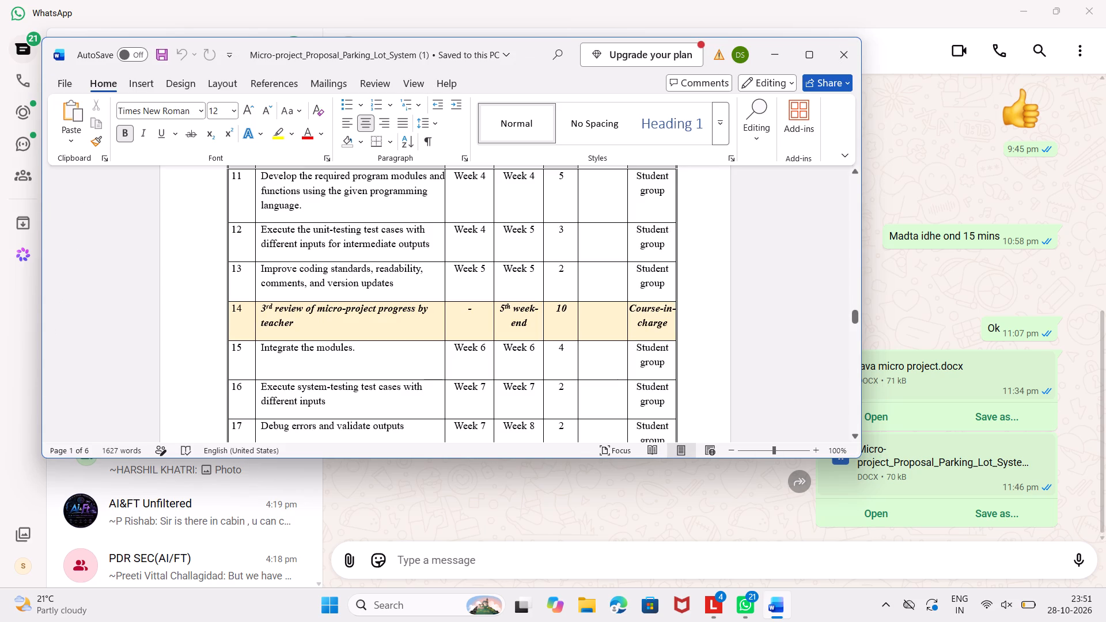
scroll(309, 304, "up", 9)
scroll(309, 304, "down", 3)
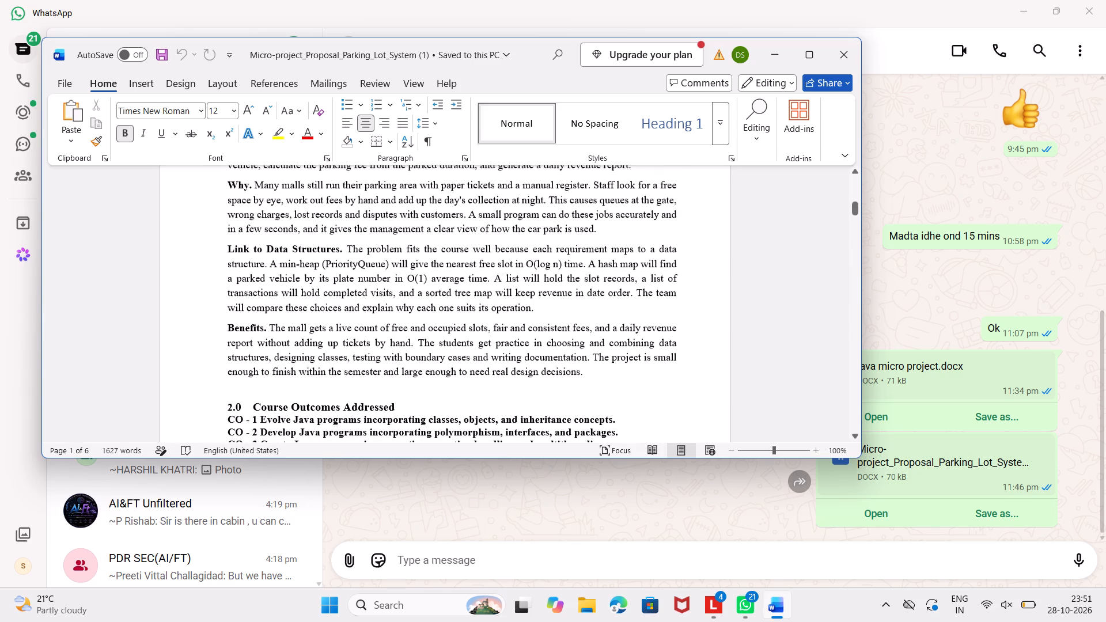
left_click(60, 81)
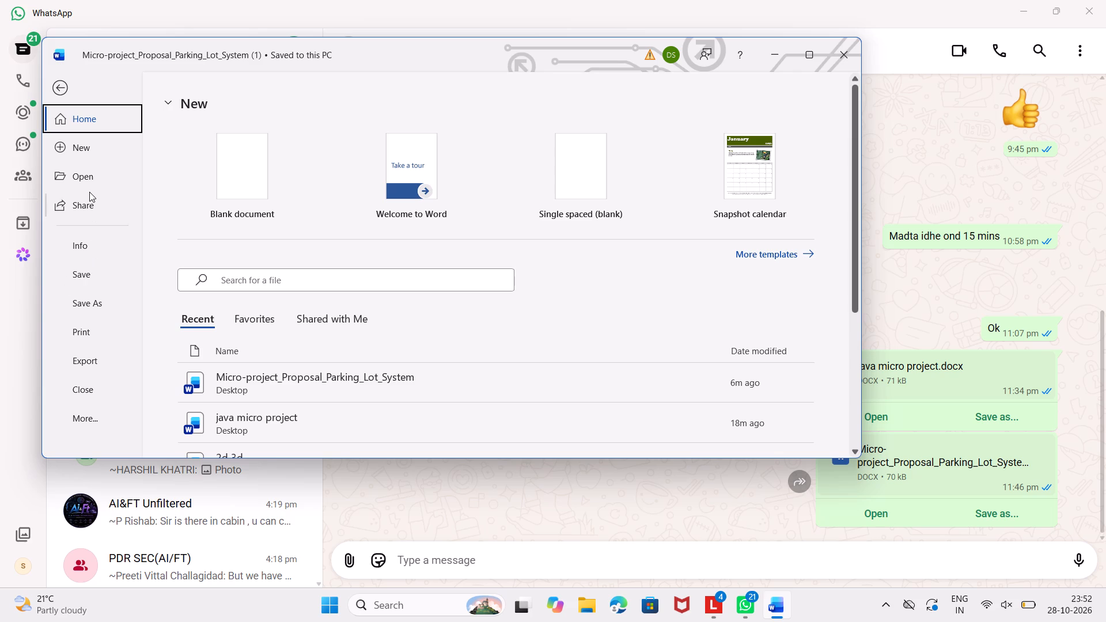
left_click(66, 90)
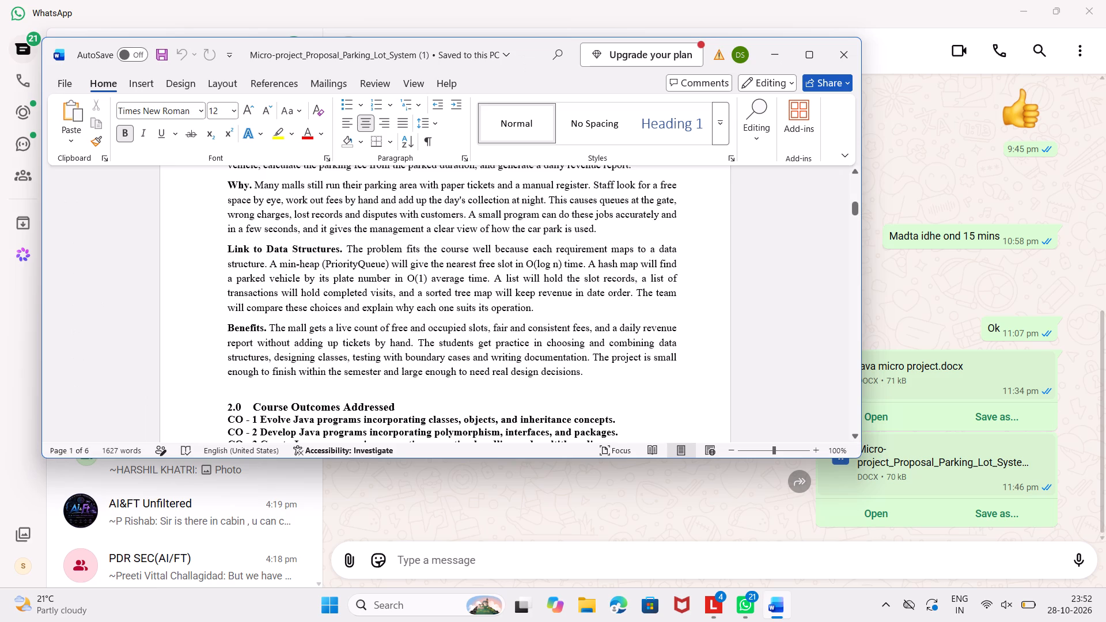
Maximize the proposal's document window.
left_click(813, 61)
left_click(811, 58)
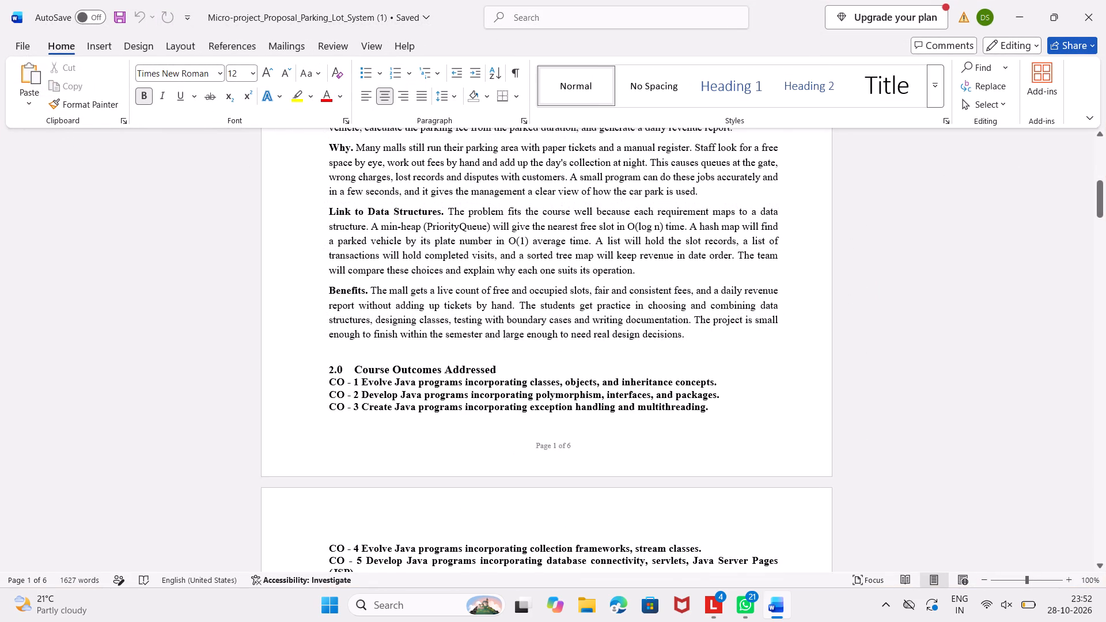
Clear the "Student group" text from the Person Responsible cell of activity 2, information collection, in the Action Plan table.
scroll(591, 381, "down", 10)
scroll(591, 381, "up", 2)
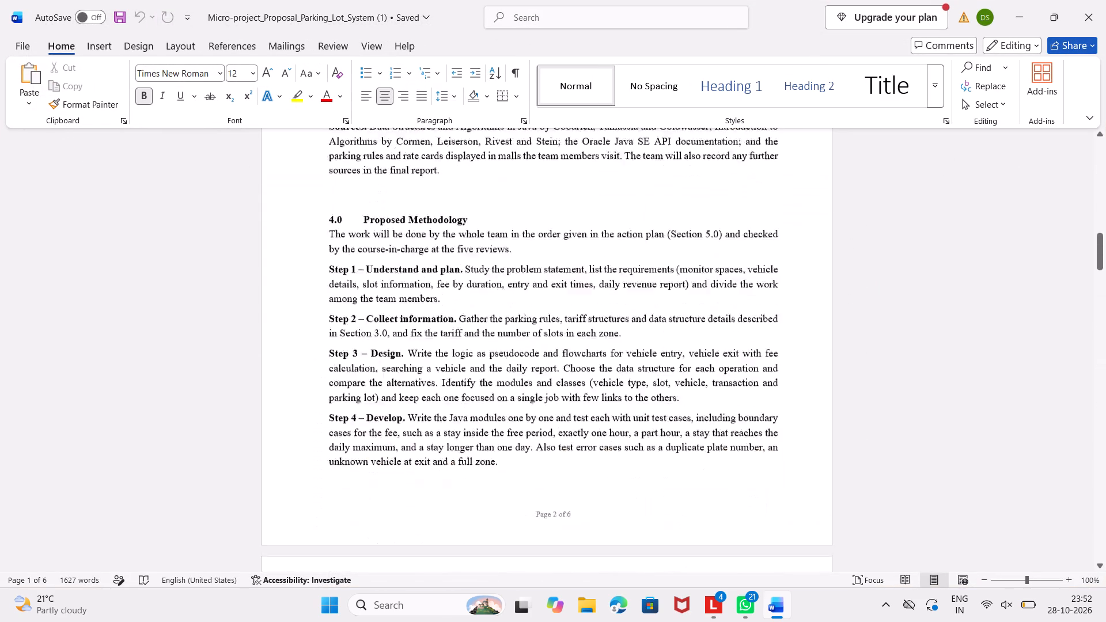
scroll(591, 381, "up", 1)
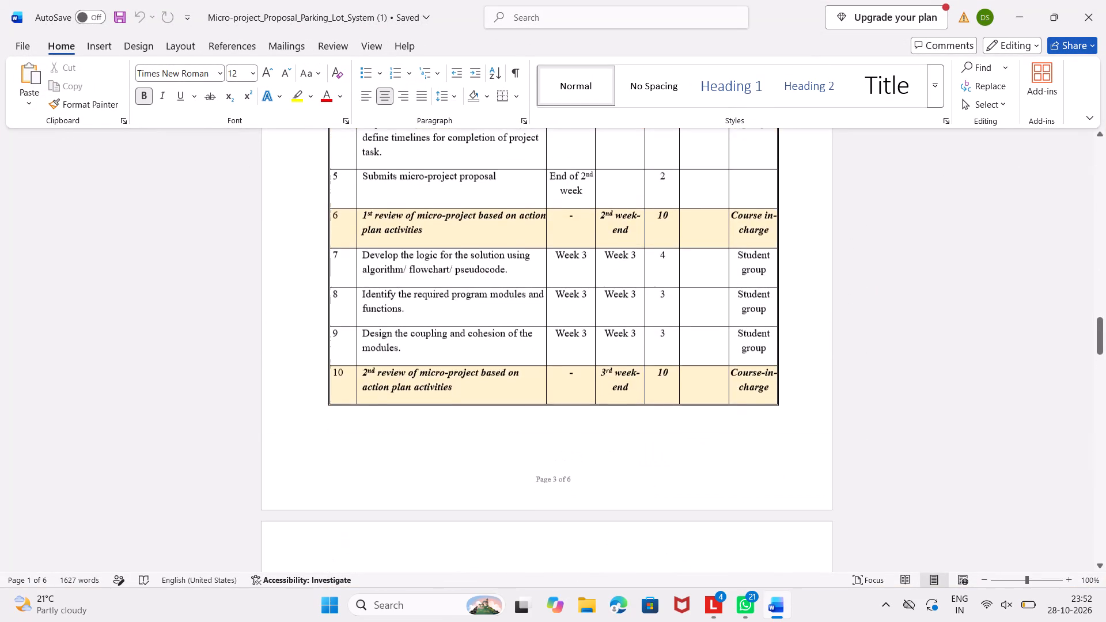
scroll(591, 381, "up", 1)
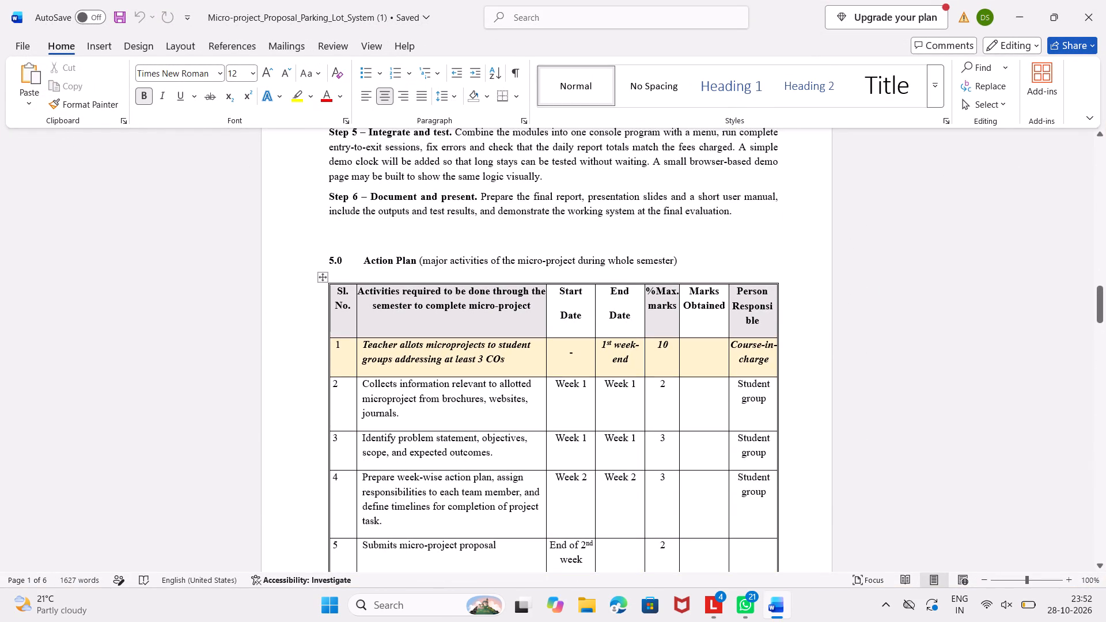
left_click_drag(739, 385, 764, 401)
key("BackSpace")
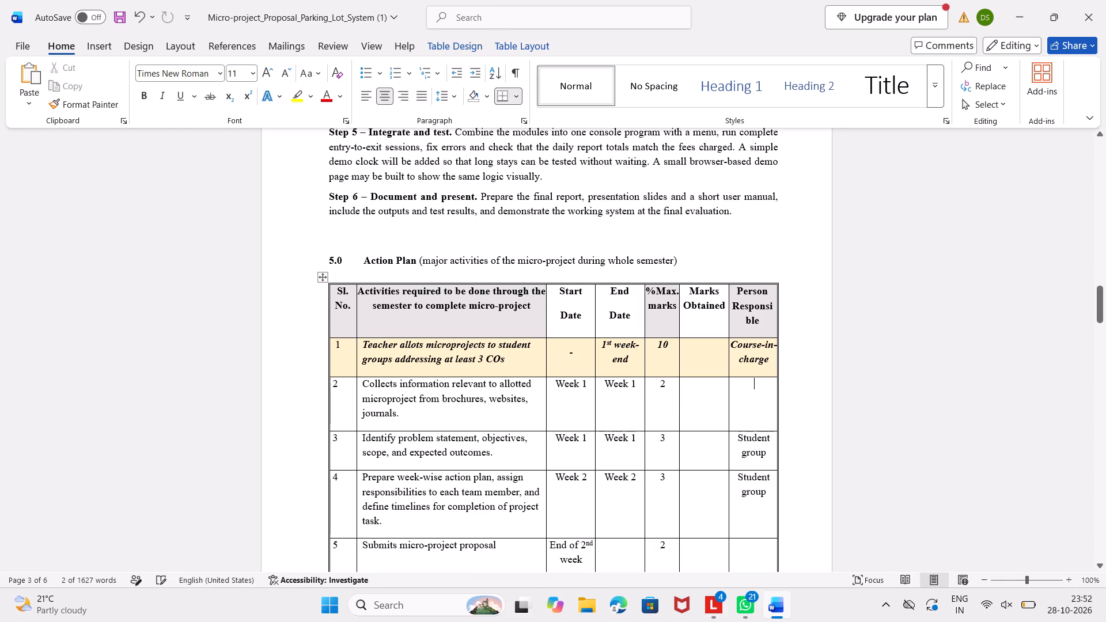
Clear the "Student group" text from the Person Responsible cells of activities 3 and 4, problem statement and week-wise action plan.
left_click(737, 439)
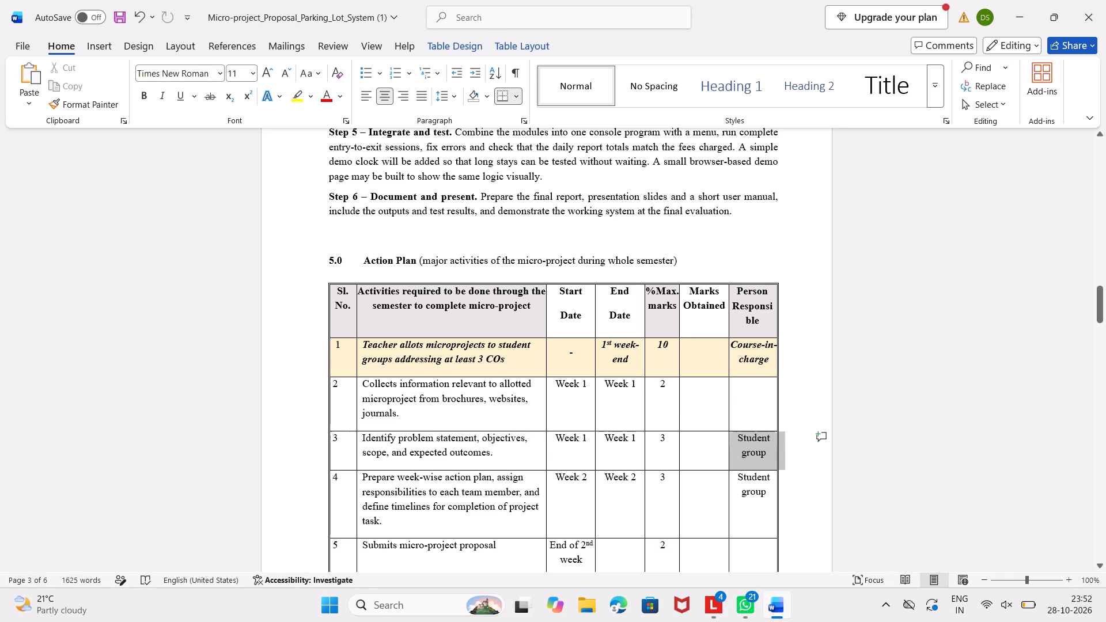
left_click(738, 437)
left_click_drag(738, 437, 779, 479)
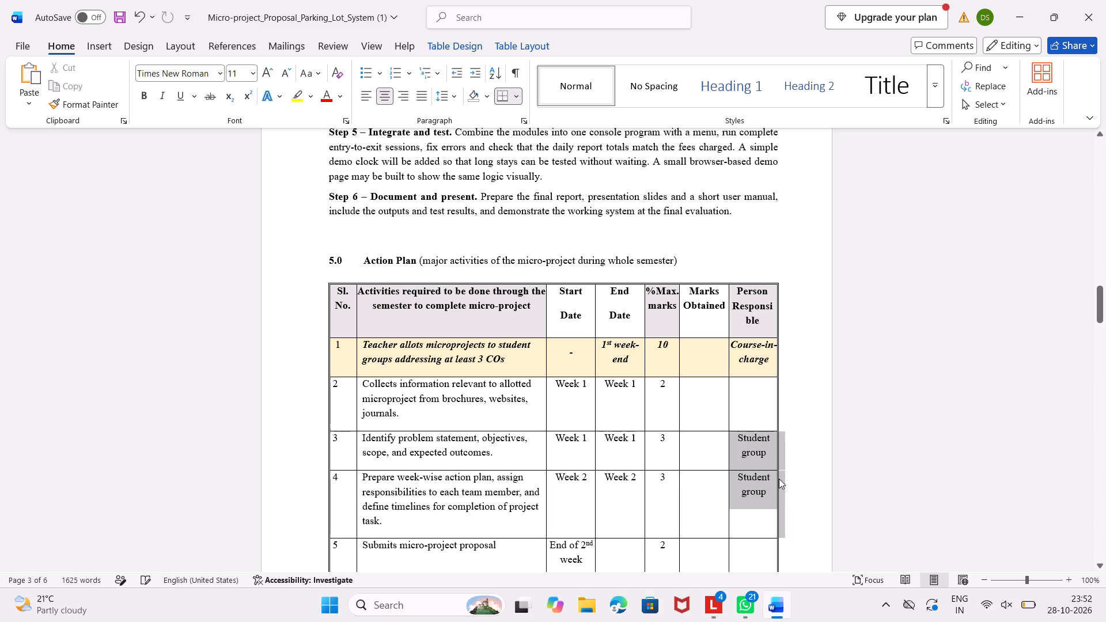
left_click_drag(779, 479, 752, 437)
left_click_drag(752, 437, 751, 437)
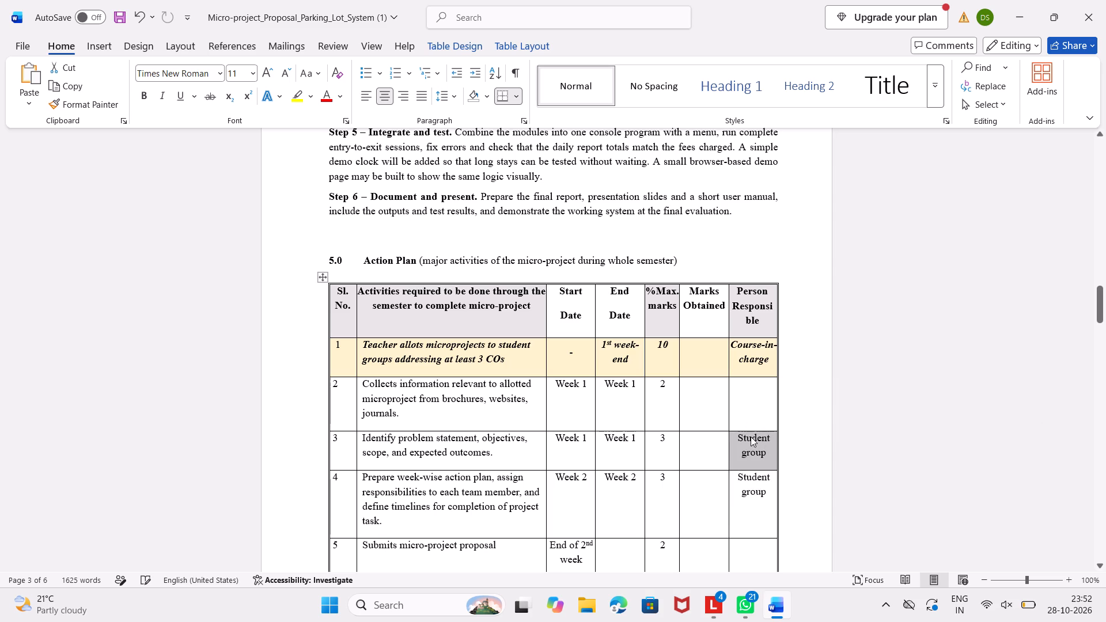
left_click_drag(751, 437, 736, 433)
left_click_drag(736, 433, 742, 441)
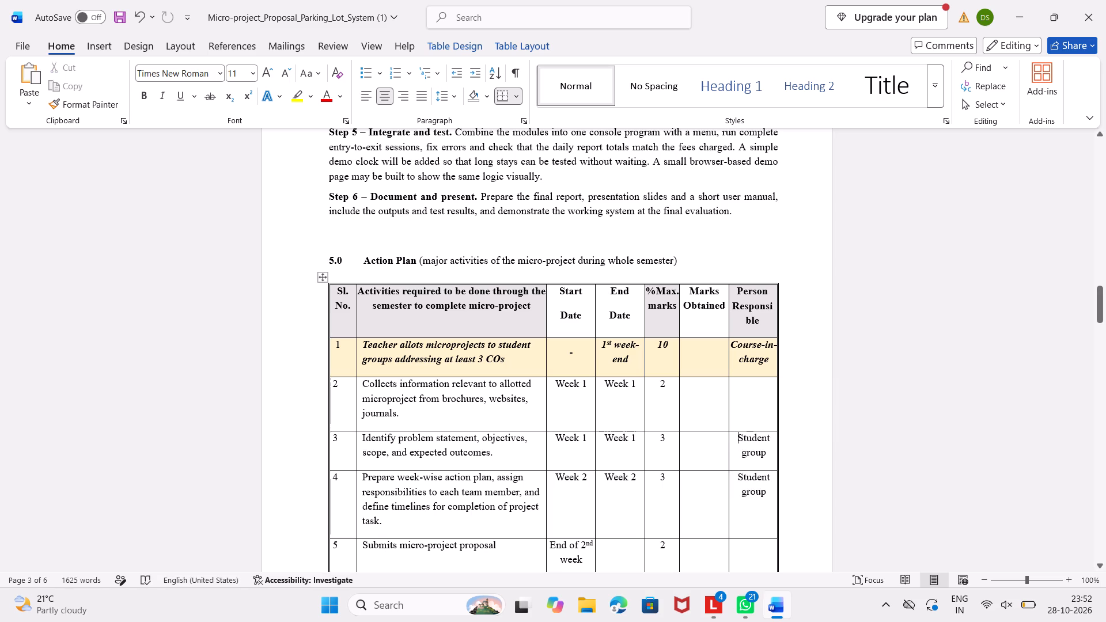
left_click_drag(742, 441, 752, 449)
key("BackSpace")
left_click_drag(740, 477, 744, 488)
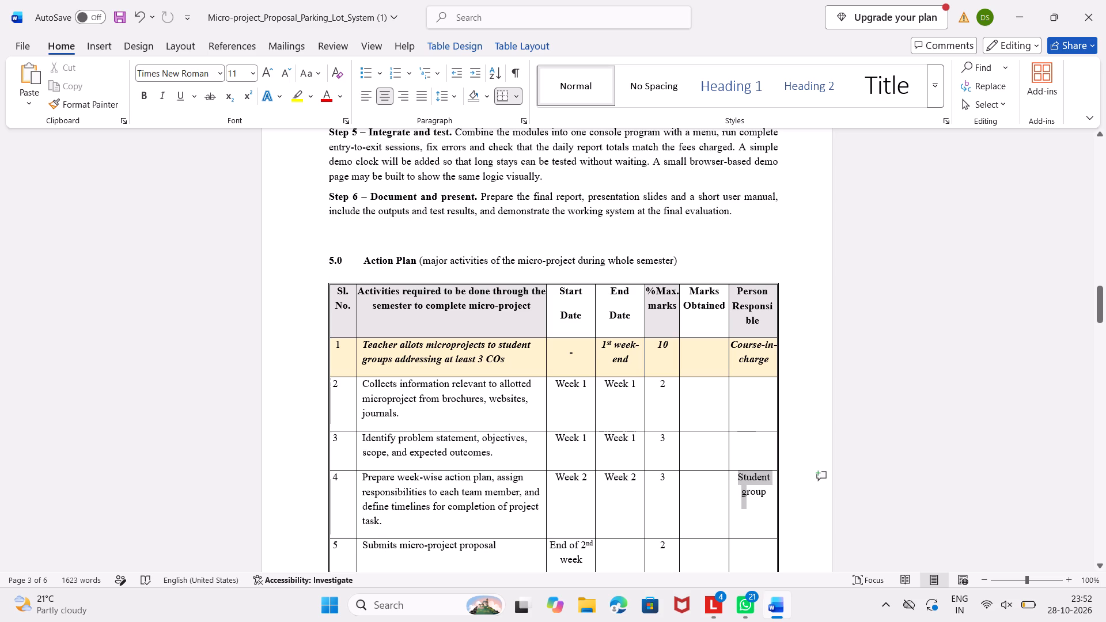
left_click_drag(744, 488, 755, 493)
key("BackSpace")
Clear the "Student group" text from the Person Responsible cells of activities 7, 8 and 9 in the Action Plan table.
scroll(755, 493, "down", 1)
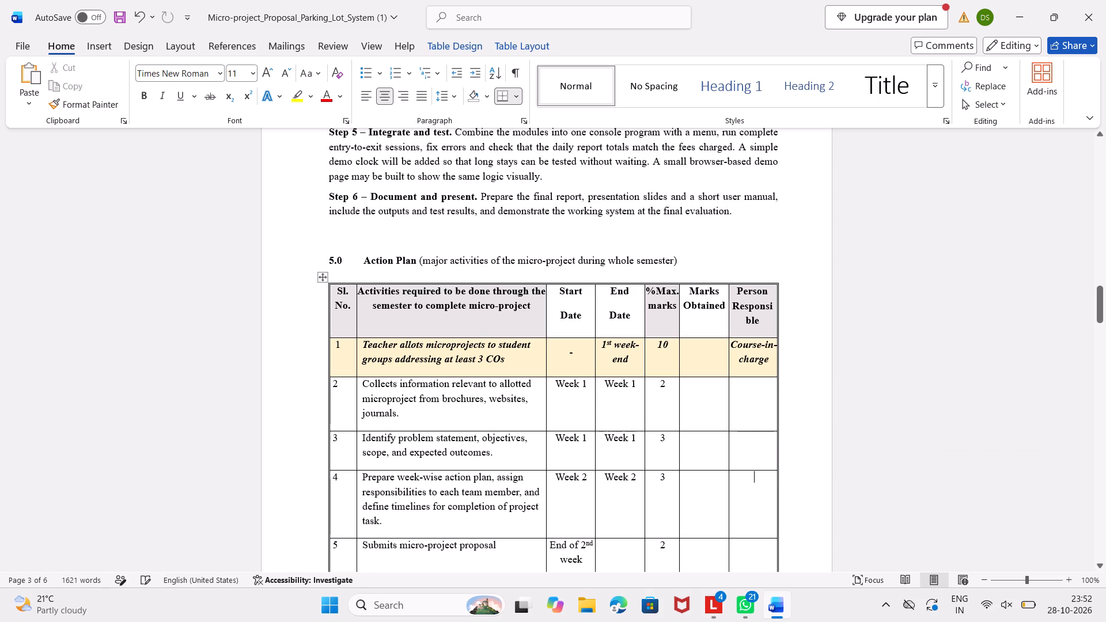
scroll(755, 493, "down", 1)
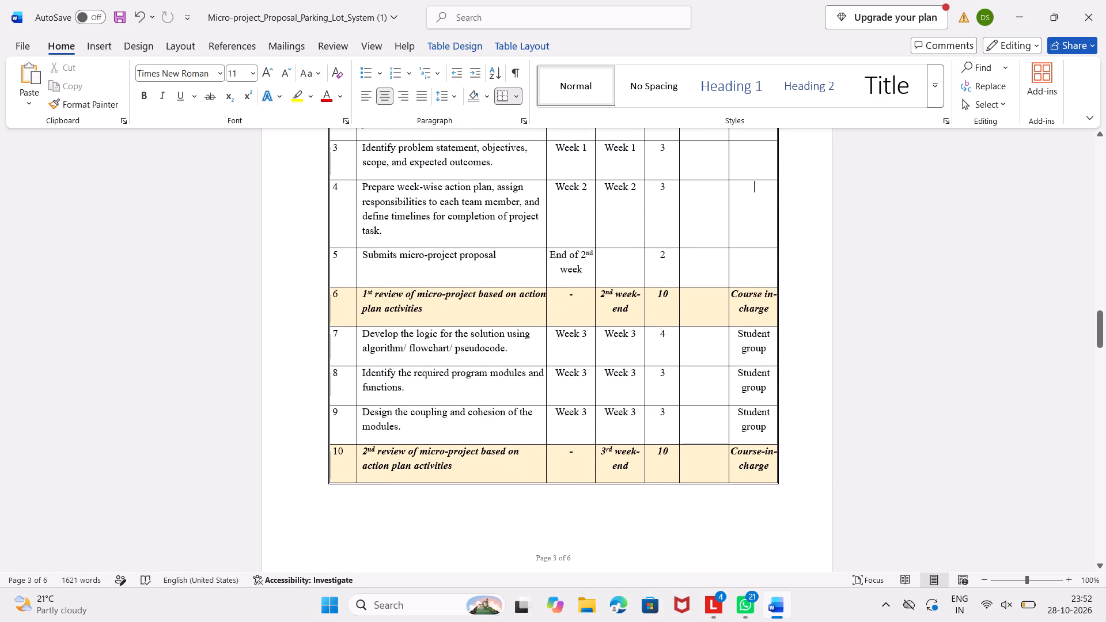
left_click_drag(741, 336, 753, 353)
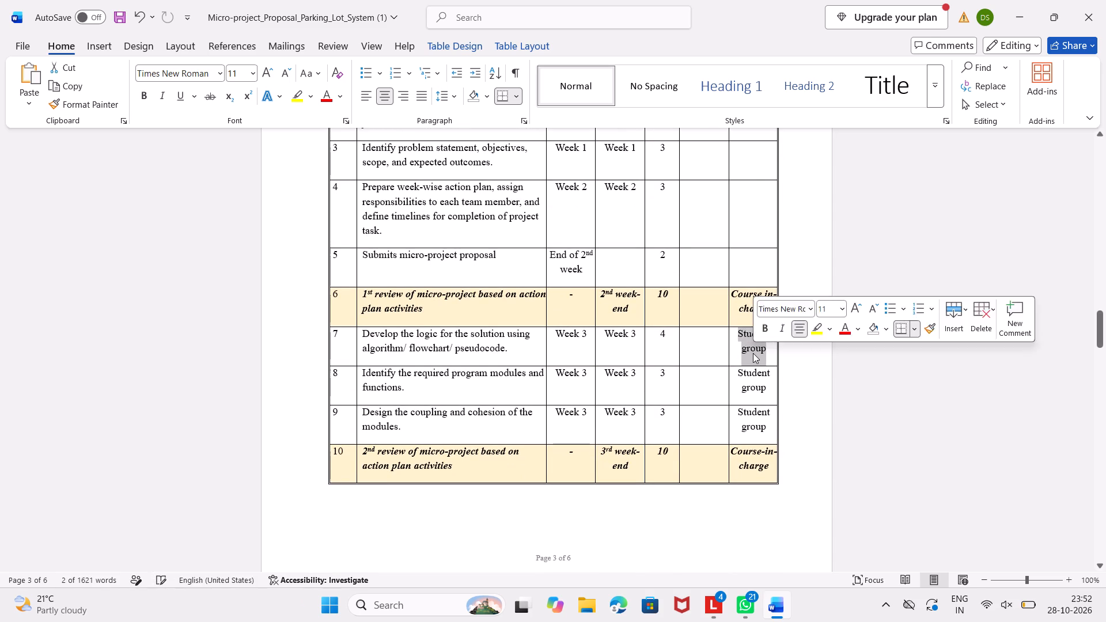
key("BackSpace")
left_click_drag(744, 374, 756, 389)
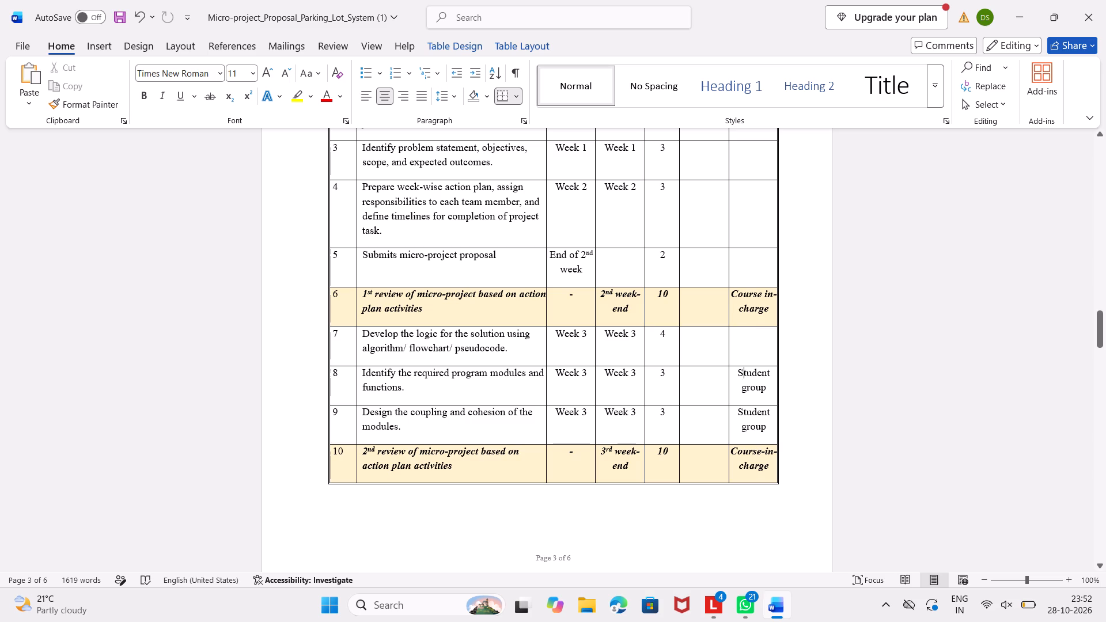
left_click_drag(756, 389, 763, 392)
key("BackSpace")
left_click_drag(743, 413, 757, 429)
key("BackSpace")
Clear the "Student group" text from the Person Responsible cells of activities 11, 12 and 13 in the Action Plan table.
scroll(757, 429, "down", 1)
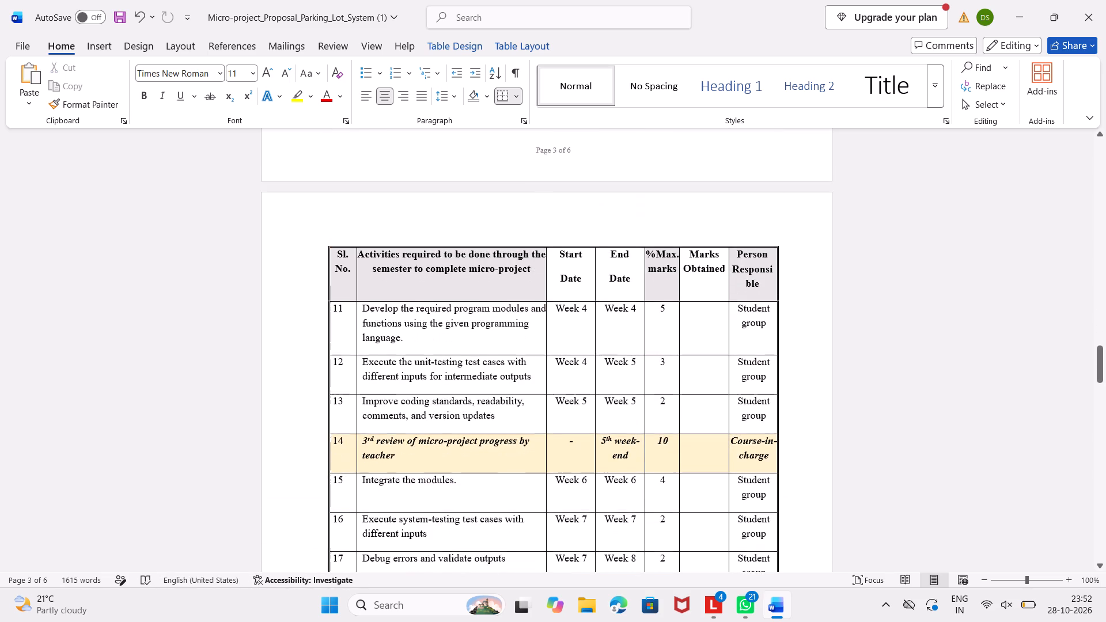
scroll(757, 429, "down", 1)
left_click_drag(740, 302, 751, 317)
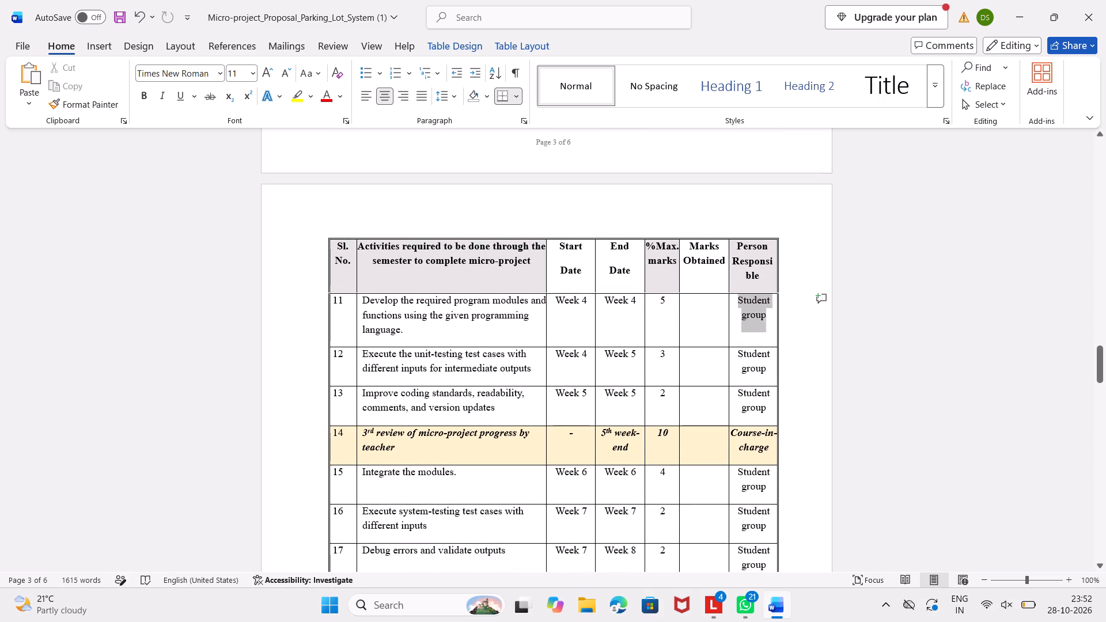
left_click_drag(751, 317, 754, 320)
key("BackSpace")
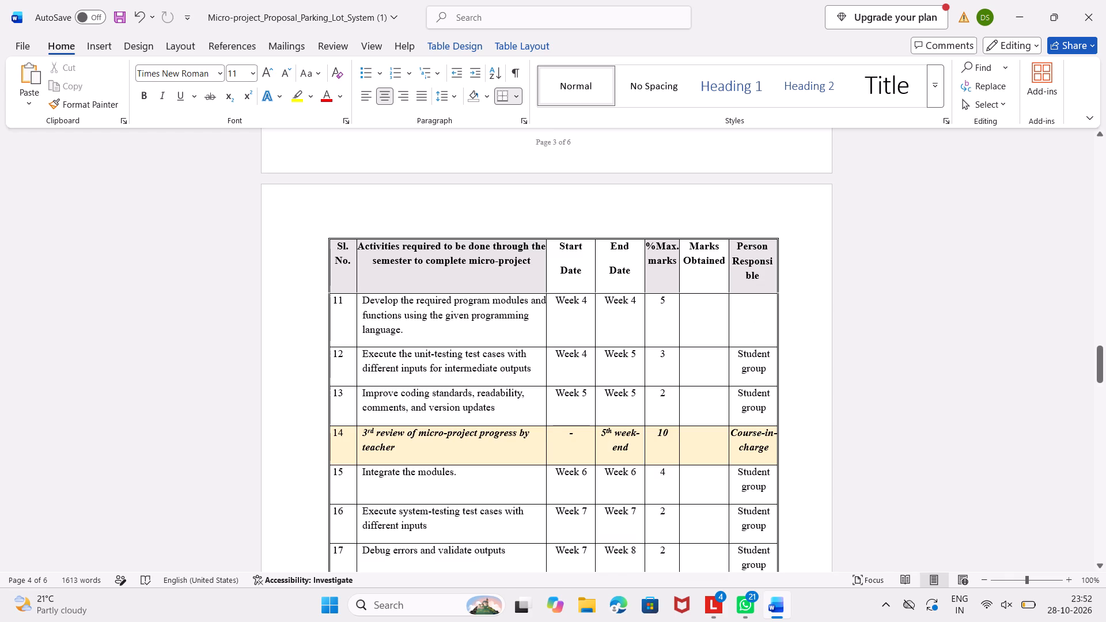
left_click_drag(739, 358, 758, 374)
key("BackSpace")
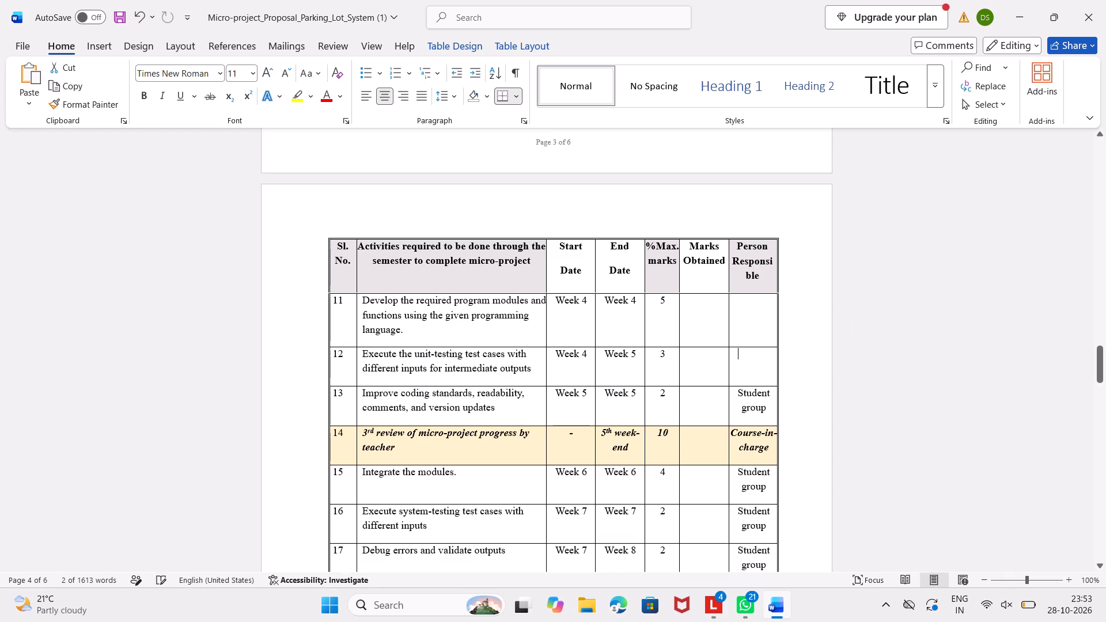
left_click_drag(738, 395, 749, 409)
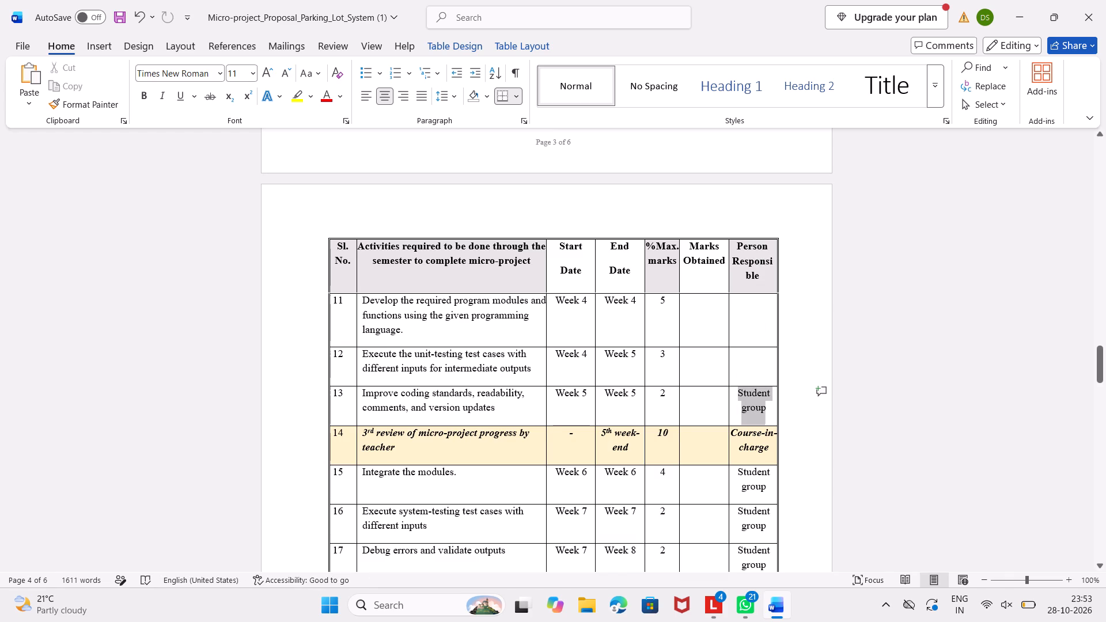
left_click_drag(749, 409, 751, 410)
key("BackSpace")
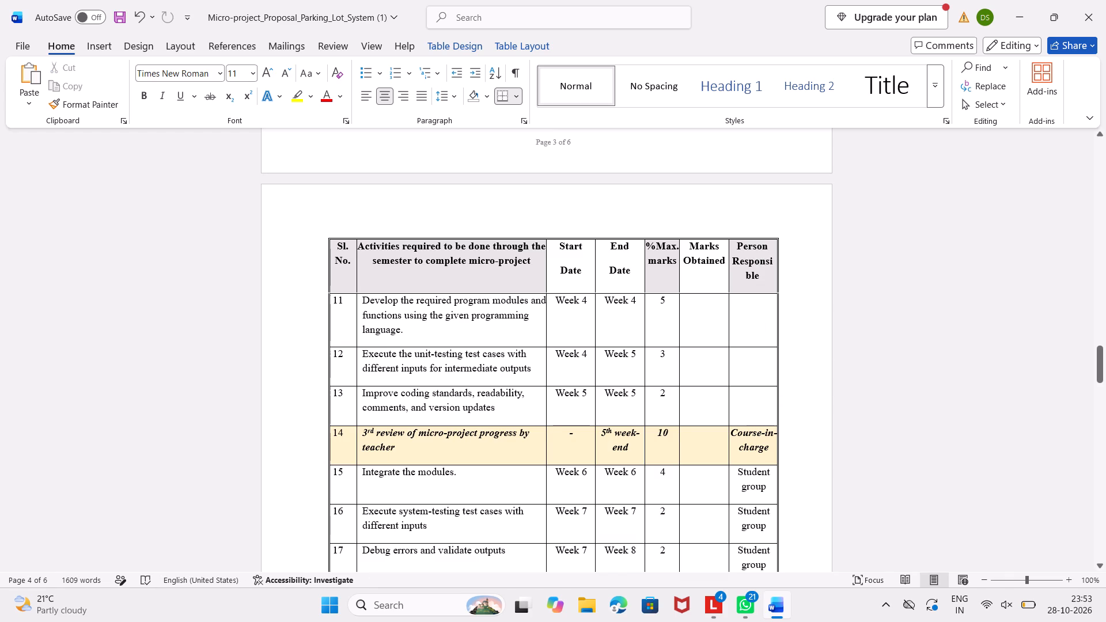
Clear the "Student group" text from the Person Responsible cells of activities 15 and 16, module integration and system testing.
left_click_drag(743, 476, 757, 492)
key("BackSpace")
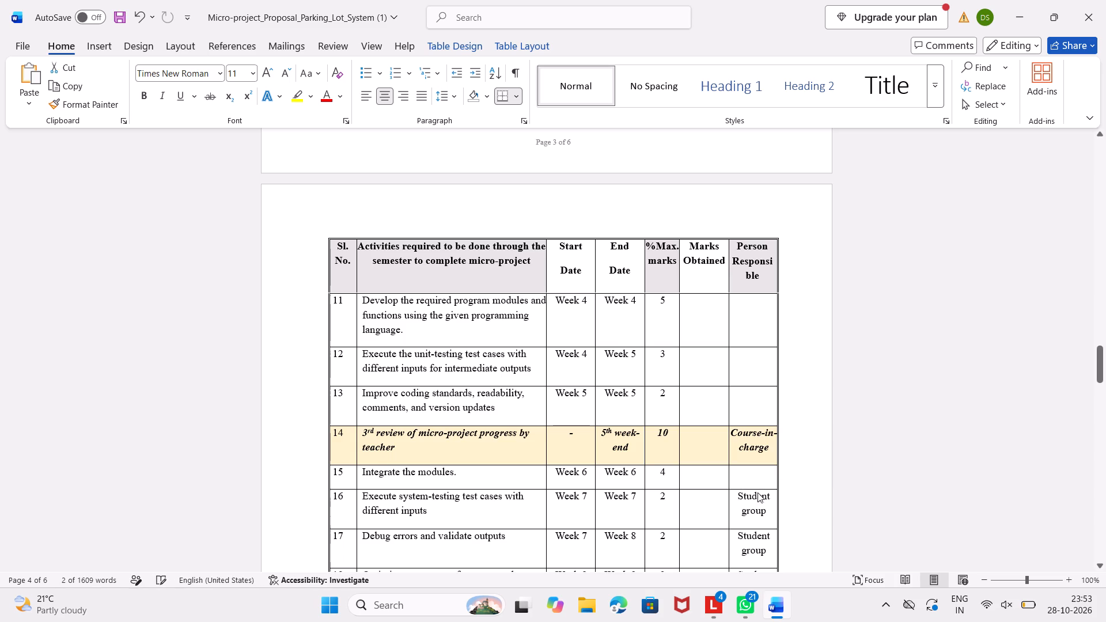
scroll(757, 492, "down", 4)
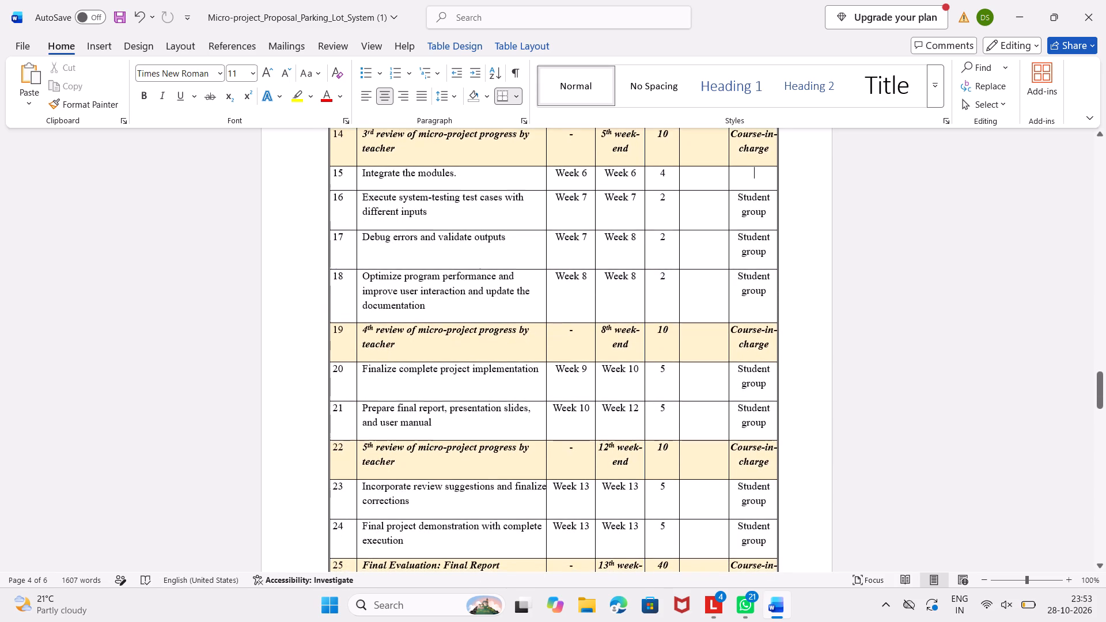
left_click_drag(743, 197, 755, 212)
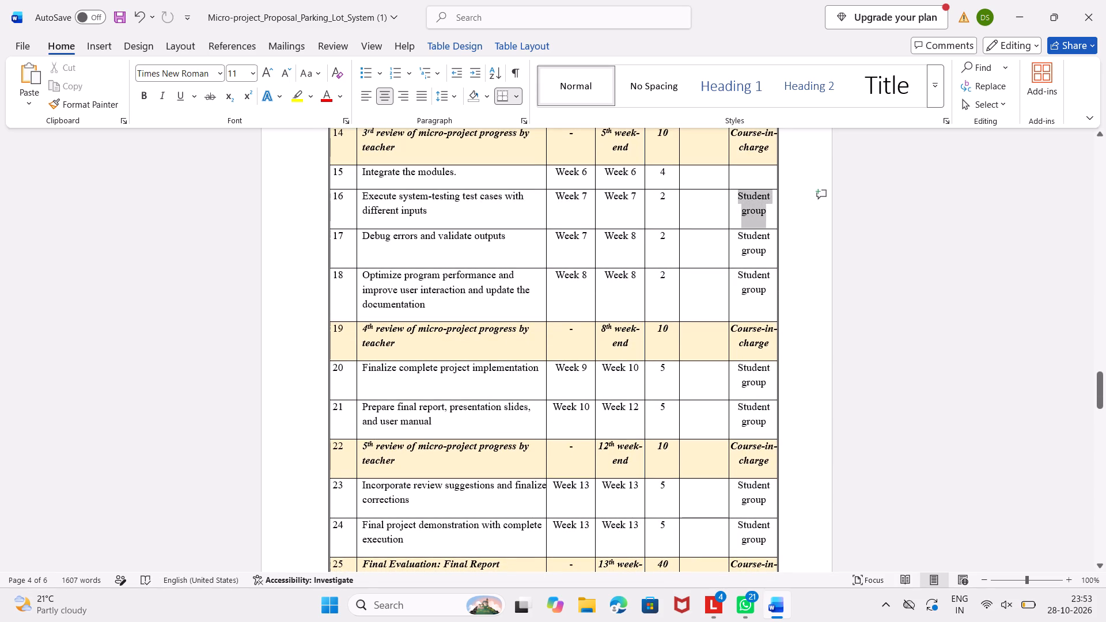
left_click_drag(755, 212, 756, 213)
key("BackSpace")
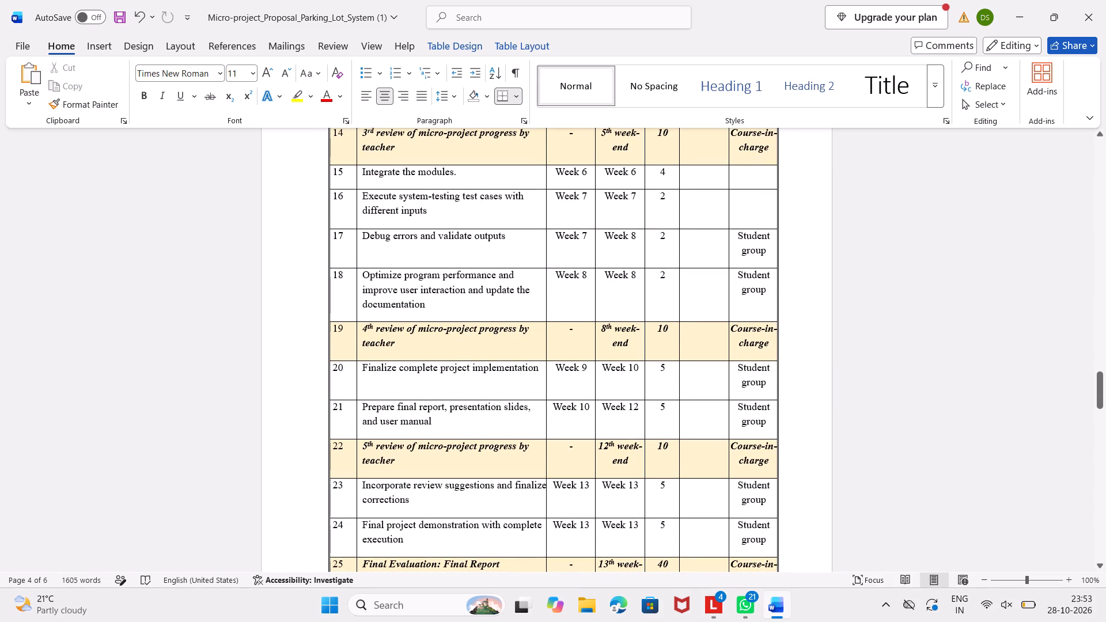
Clear the "Student group" text from the Person Responsible cells of activities 17, 18, 20 and 21 in the Action Plan table.
left_click_drag(740, 236, 759, 255)
key("BackSpace")
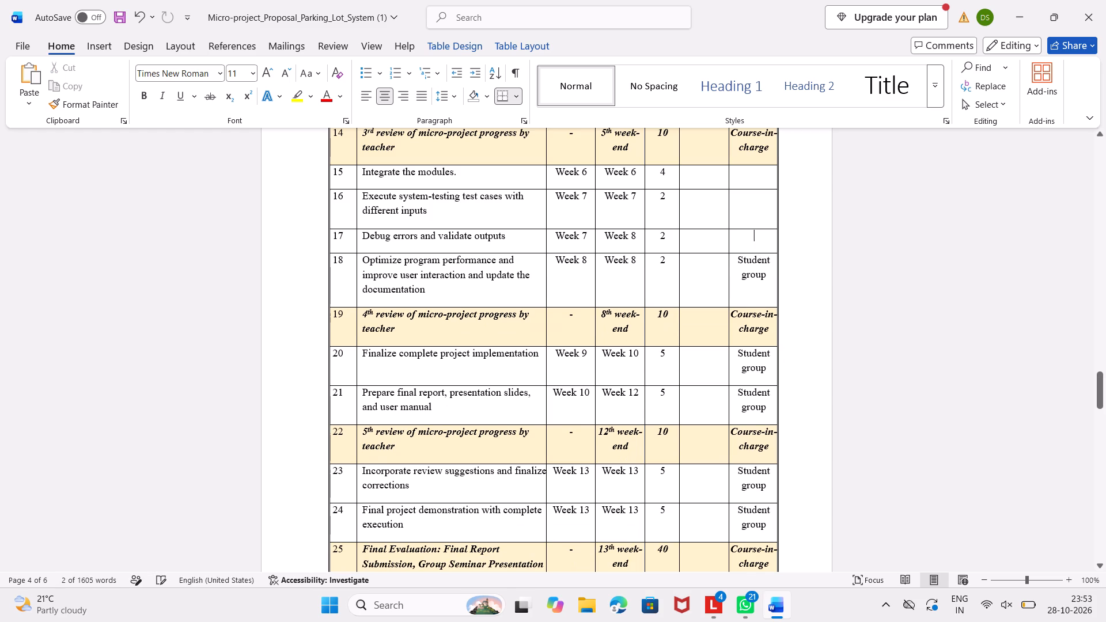
left_click_drag(739, 266, 755, 278)
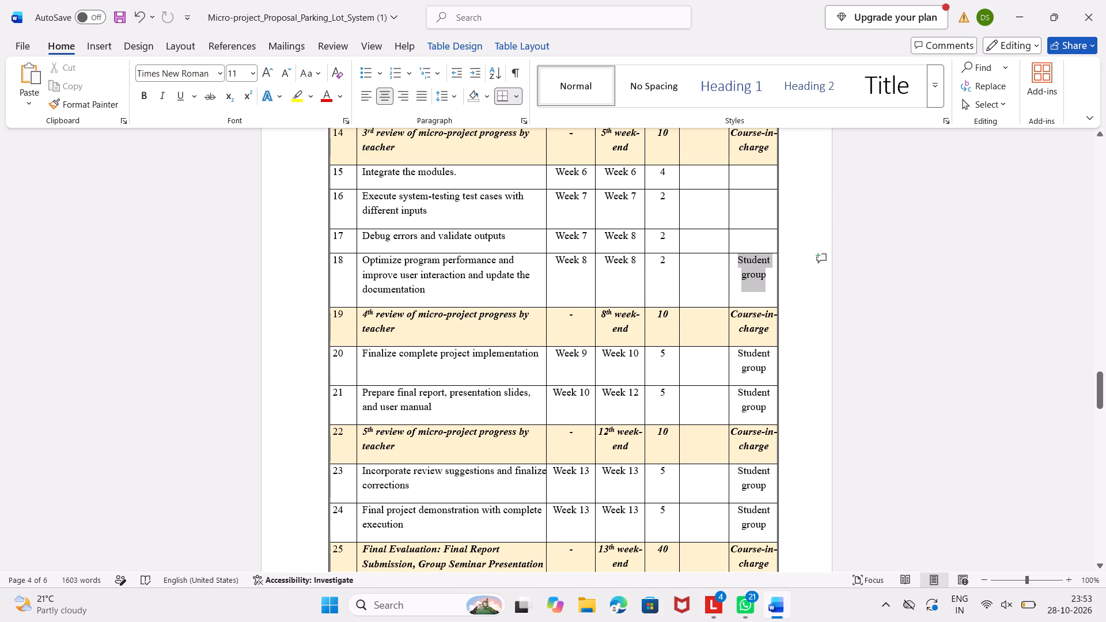
left_click_drag(755, 278, 767, 286)
key("BackSpace")
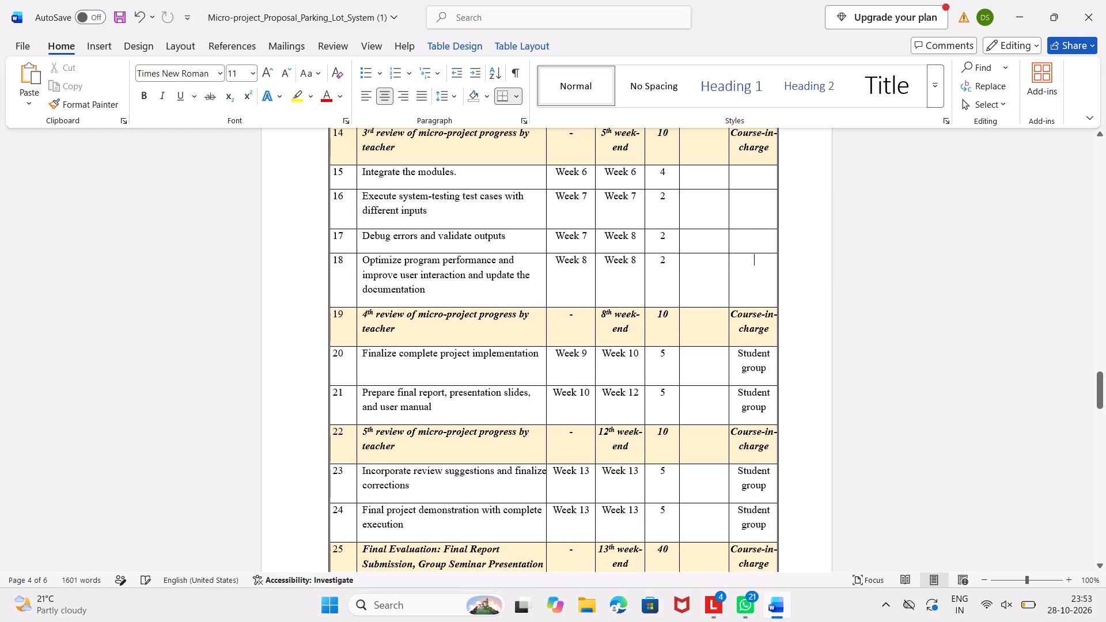
left_click_drag(740, 355, 756, 377)
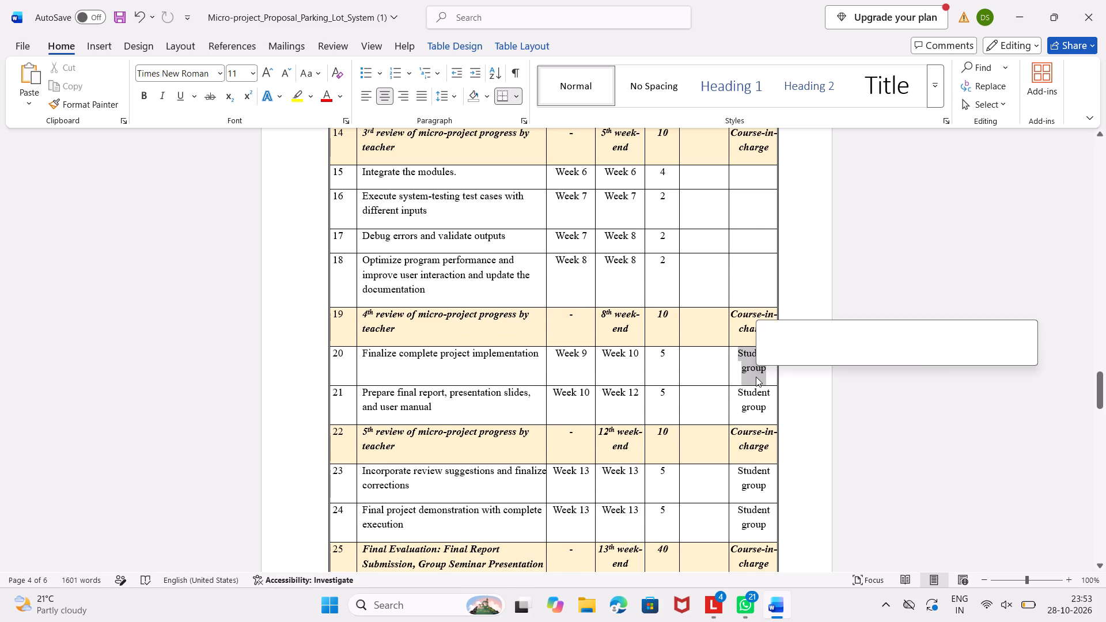
key("BackSpace")
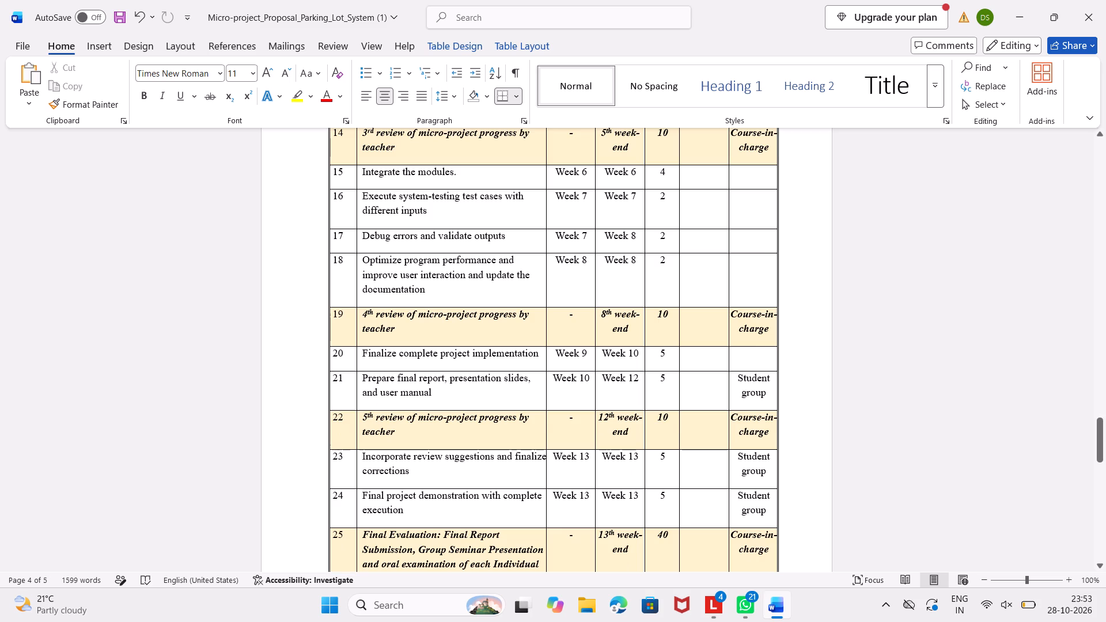
left_click_drag(743, 380, 756, 400)
key("BackSpace")
Clear the "Student group" text from the Person Responsible cells of activities 23 and 24, review corrections and final project demonstration.
left_click_drag(740, 456, 757, 472)
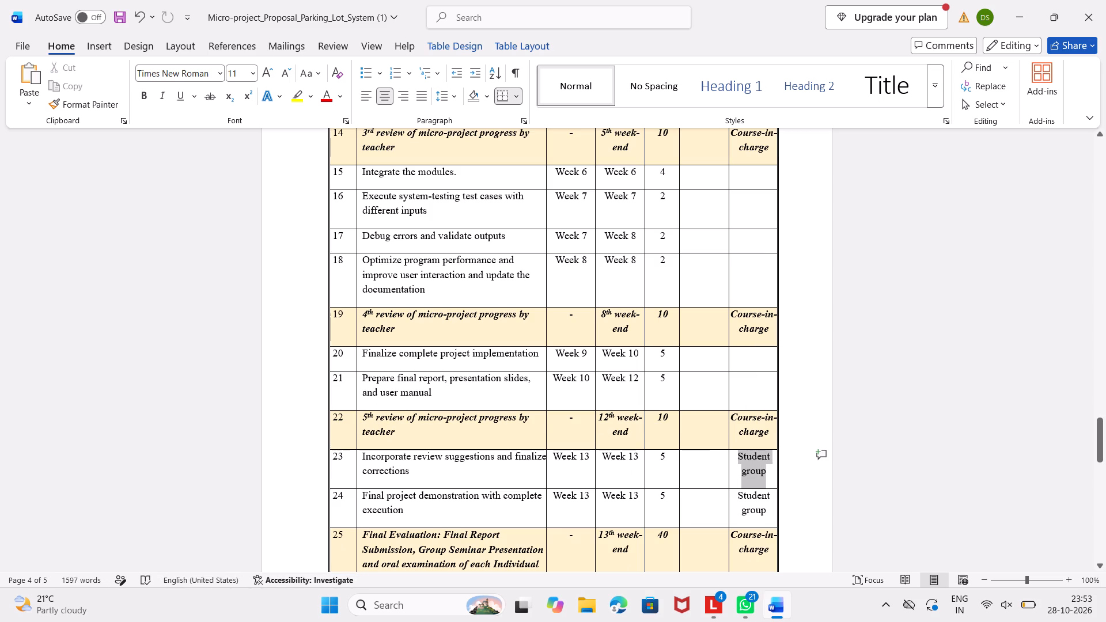
left_click_drag(757, 472, 757, 472)
key("BackSpace")
scroll(757, 472, "down", 1)
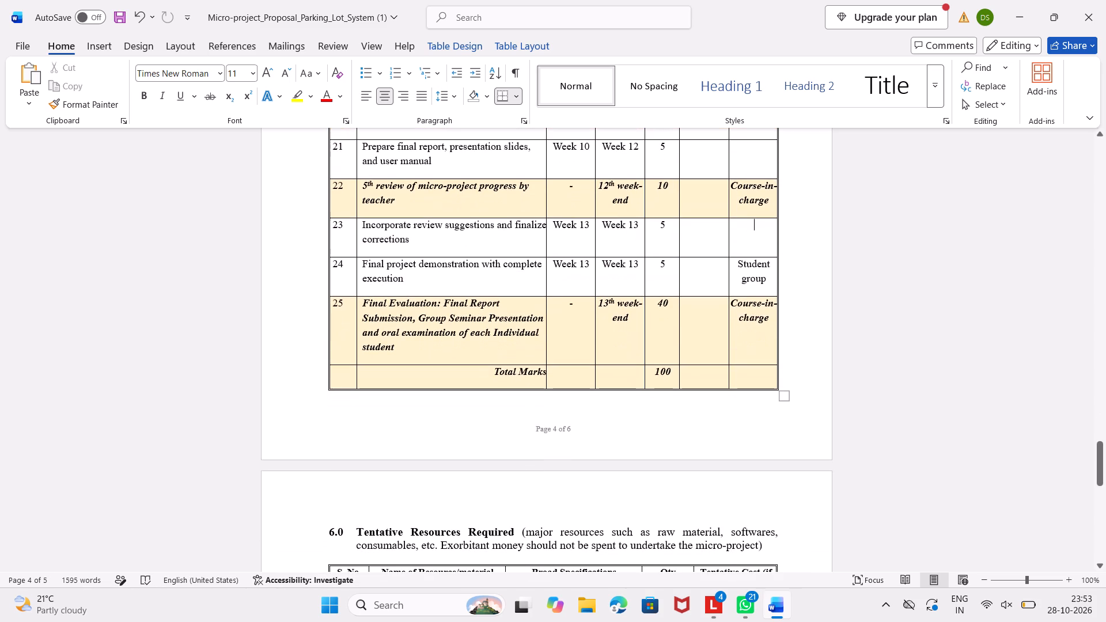
left_click_drag(740, 268, 763, 287)
key("BackSpace")
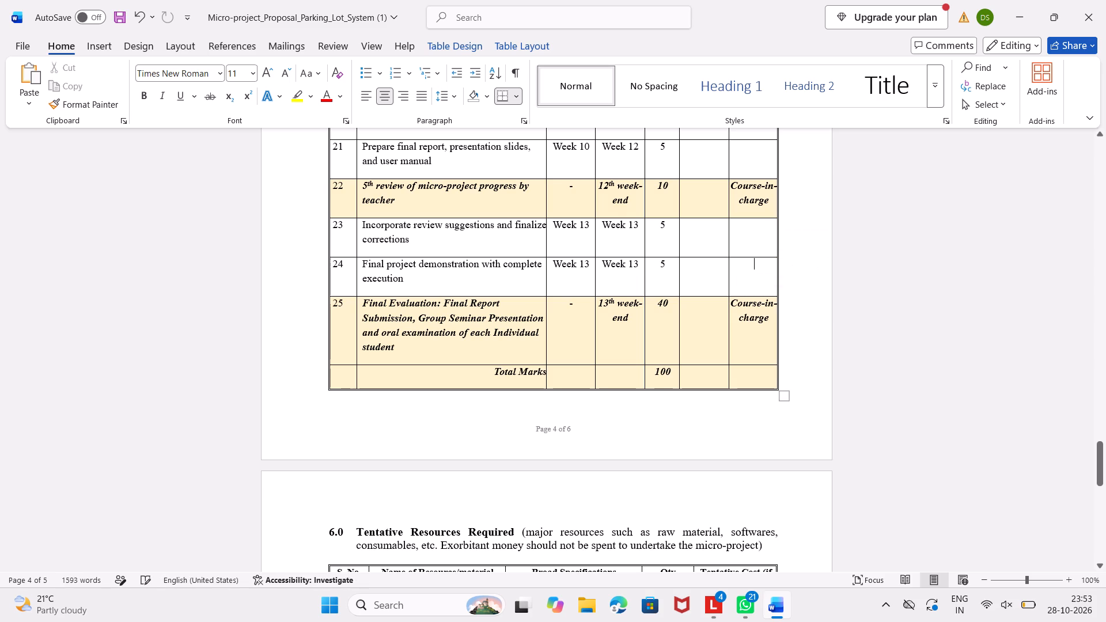
Start a Save As of the edited proposal, choosing This PC as the save location.
scroll(763, 287, "up", 3)
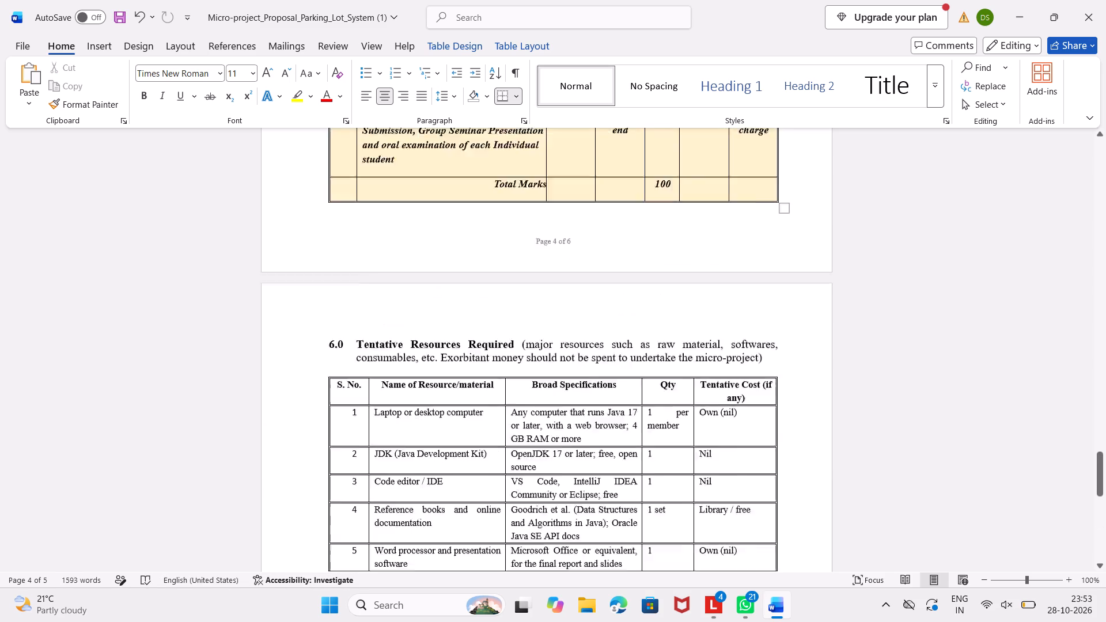
scroll(763, 287, "up", 8)
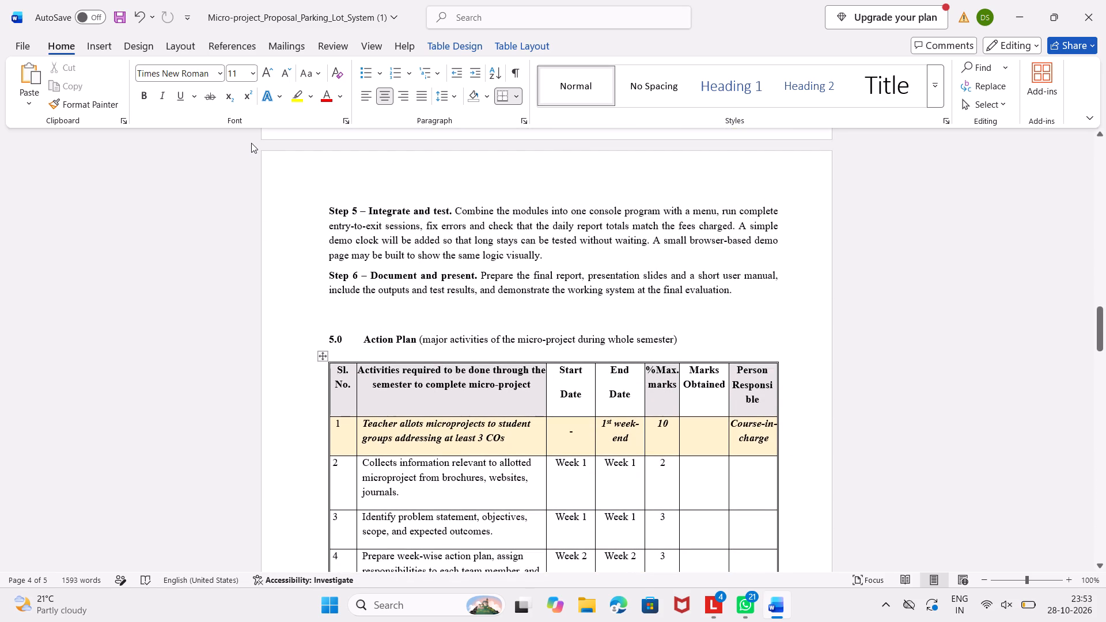
left_click(18, 47)
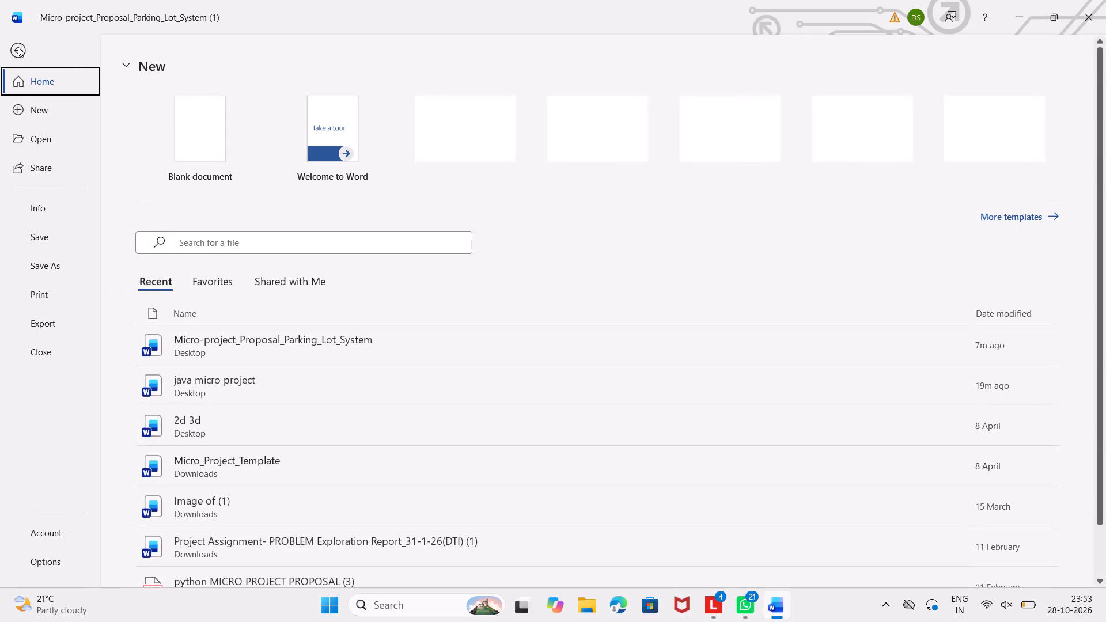
left_click(41, 269)
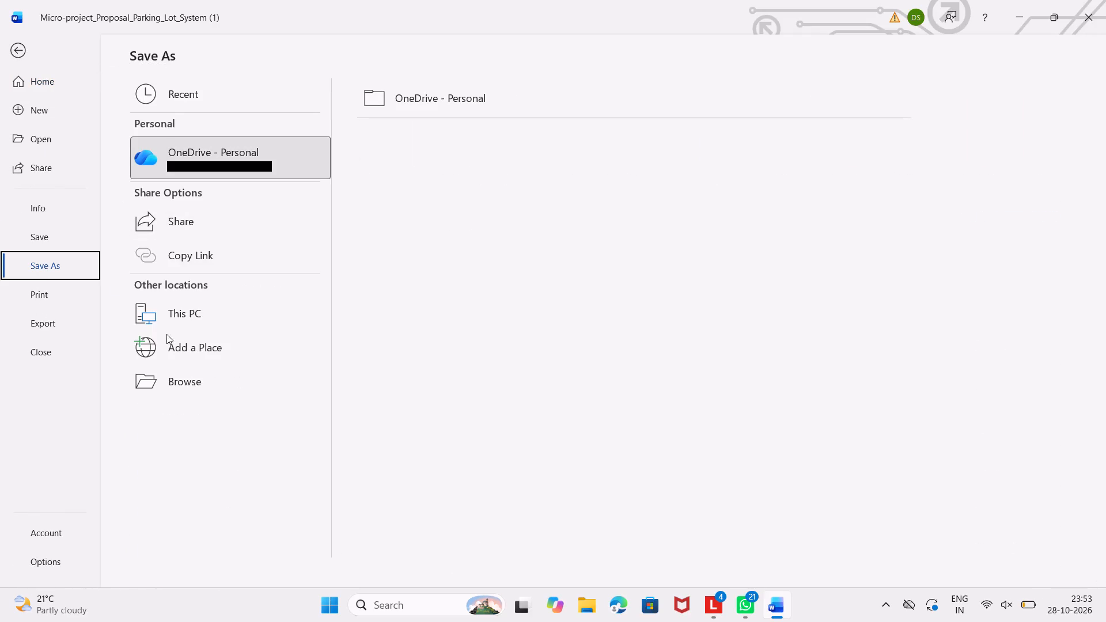
left_click(166, 317)
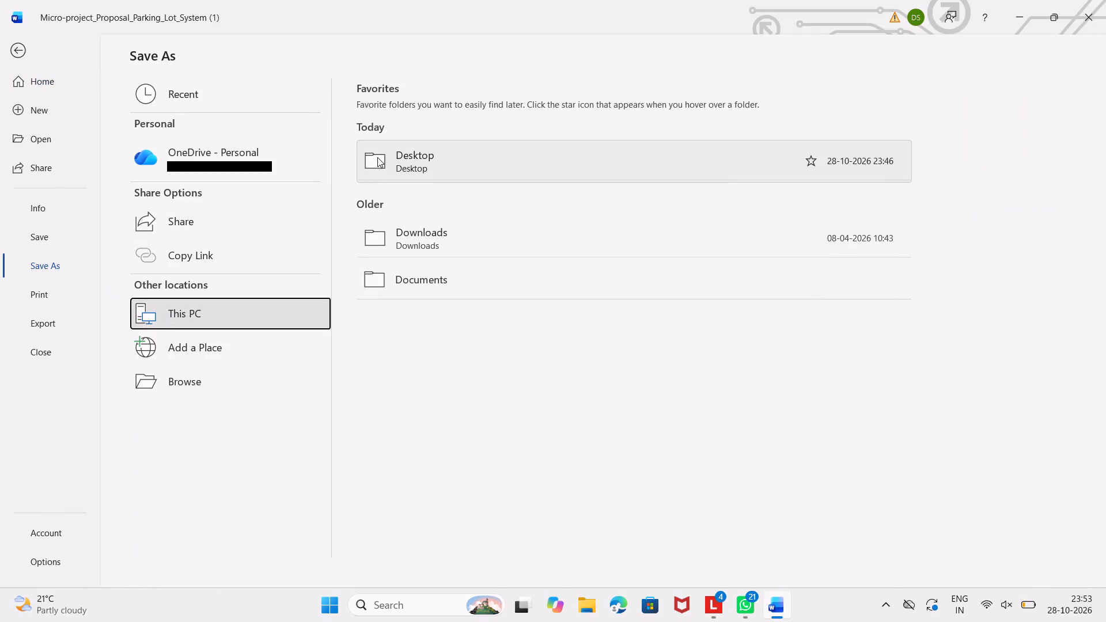
Save the edited proposal to the Desktop as a Word document named "new Micro-project_Proposal_Parking_Lot_System (1)".
left_click(377, 157)
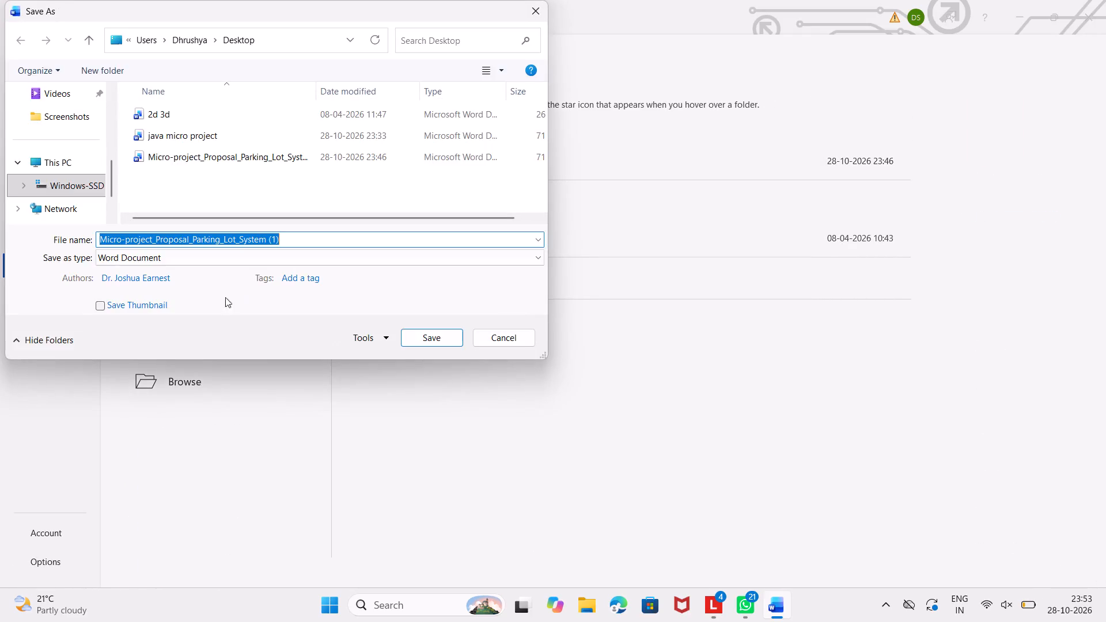
left_click(99, 237)
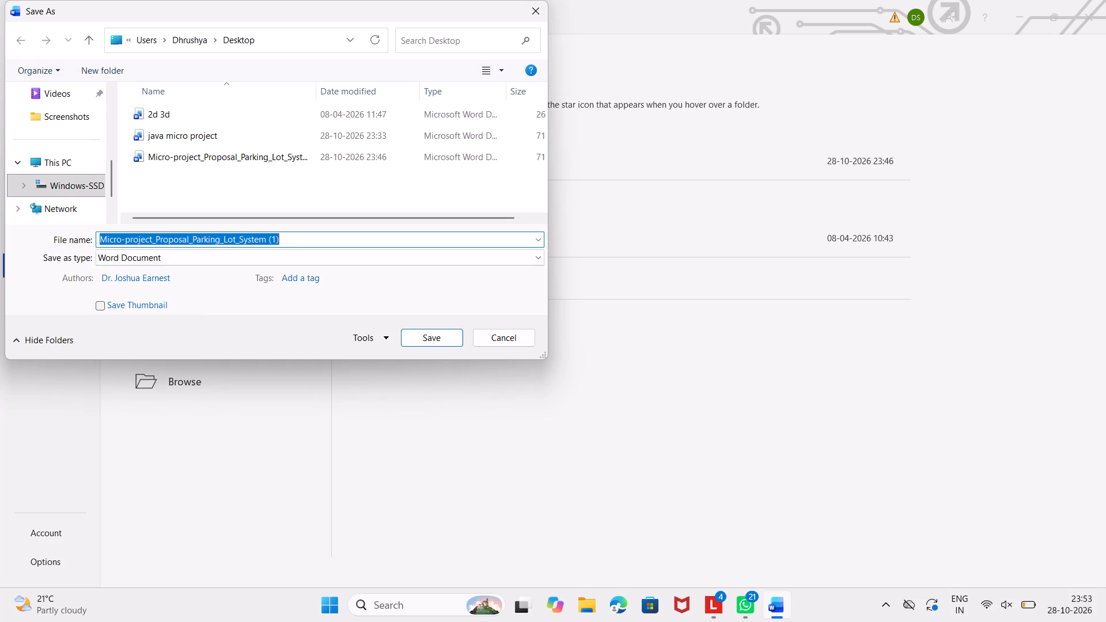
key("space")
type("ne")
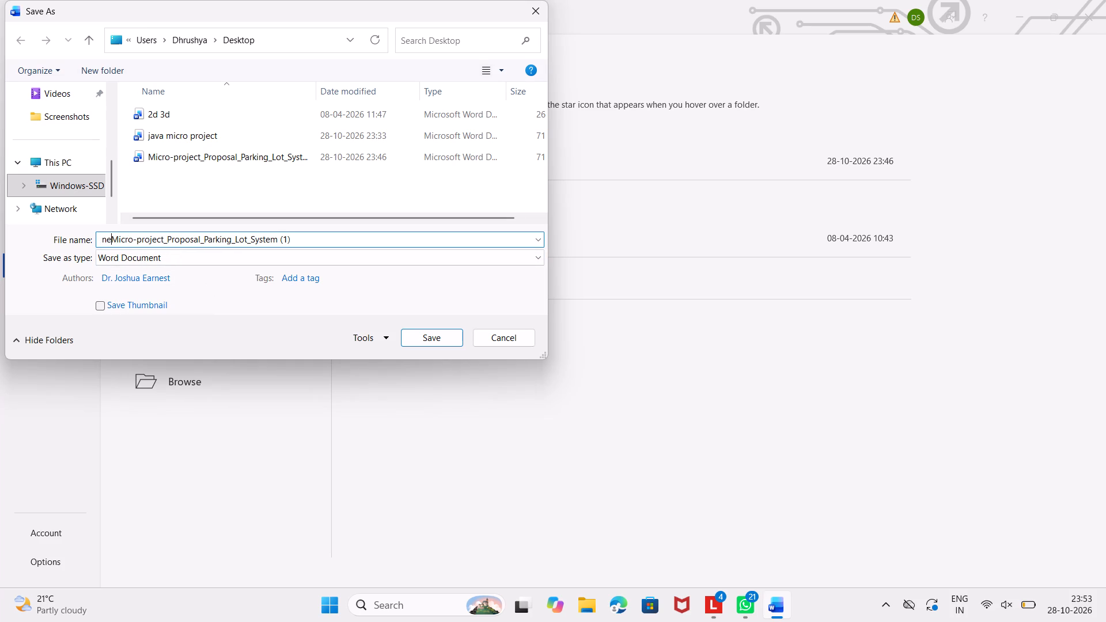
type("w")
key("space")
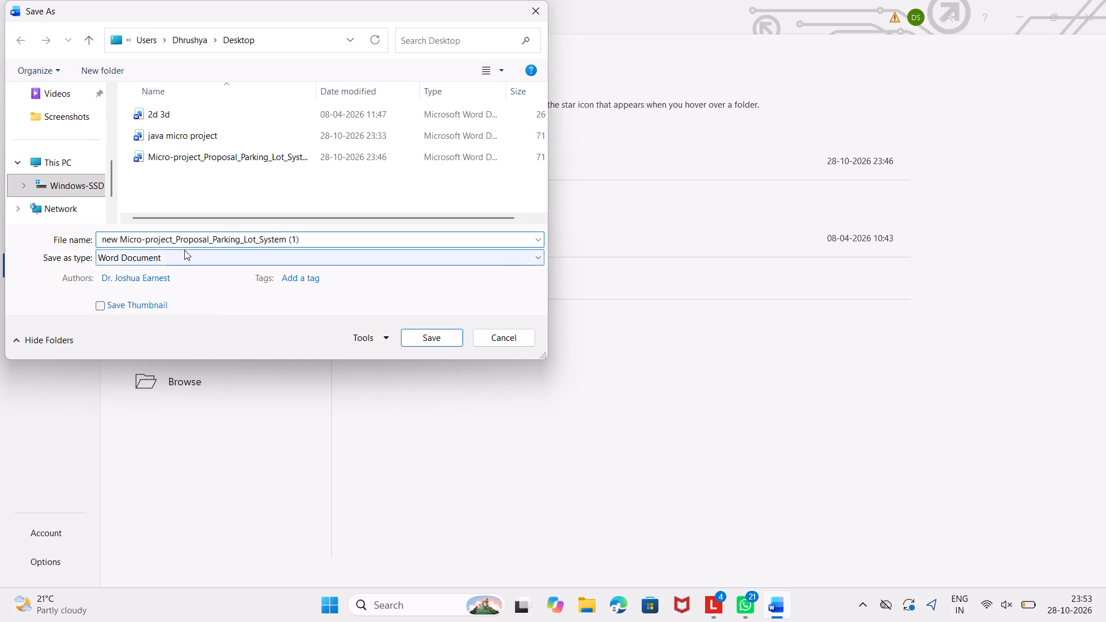
left_click(420, 335)
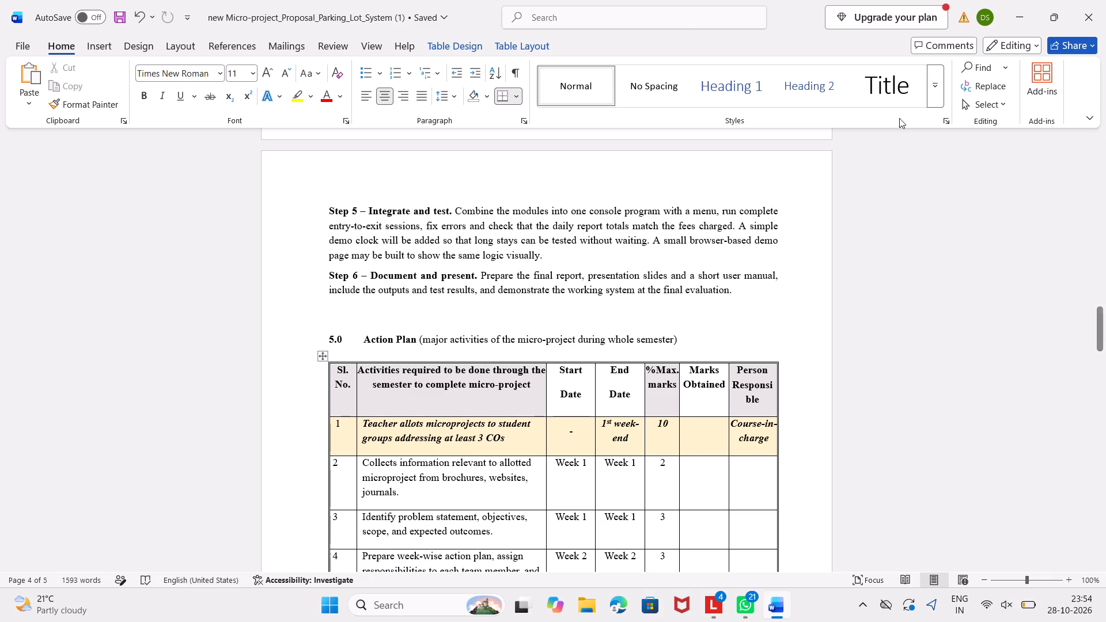
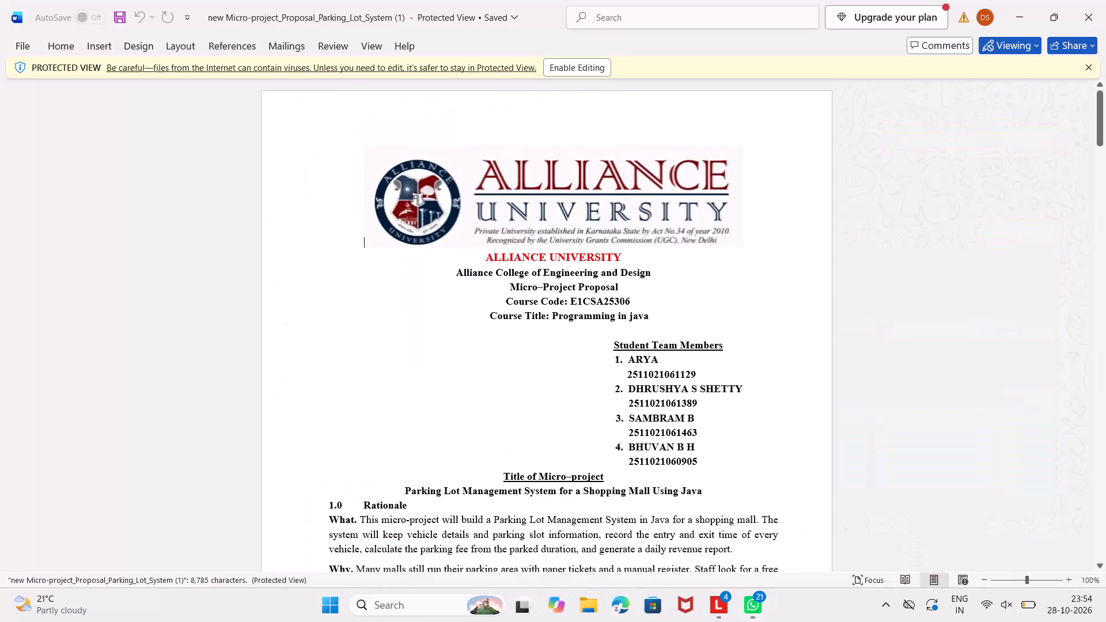
Review the opened copy of the Parking Lot Management System proposal from its title page through the last page and back.
scroll(645, 438, "down", 3)
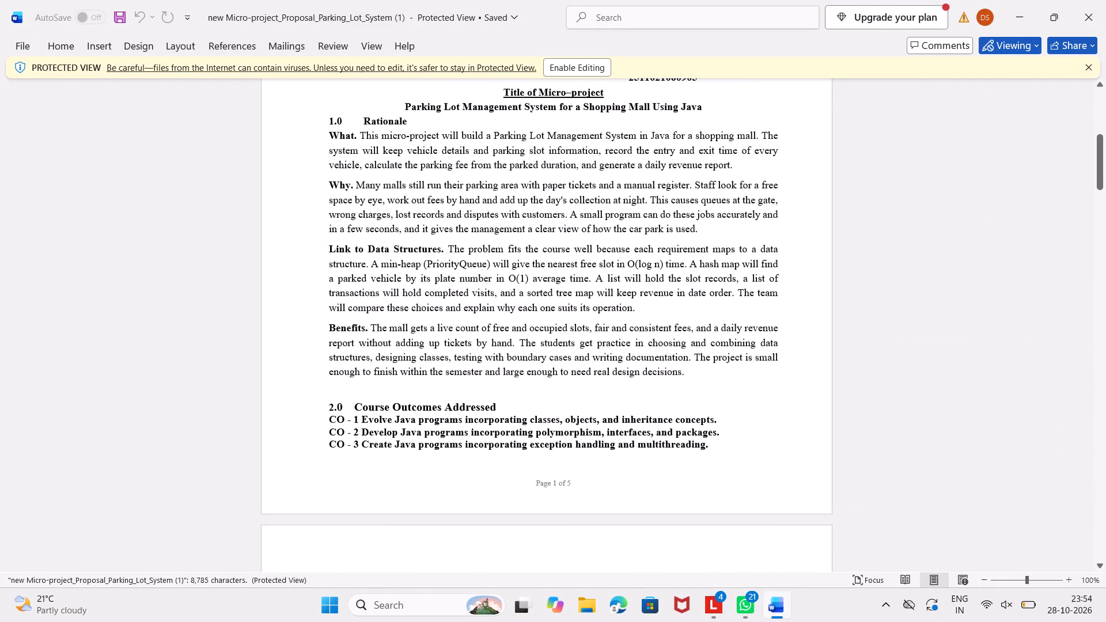
scroll(645, 438, "down", 6)
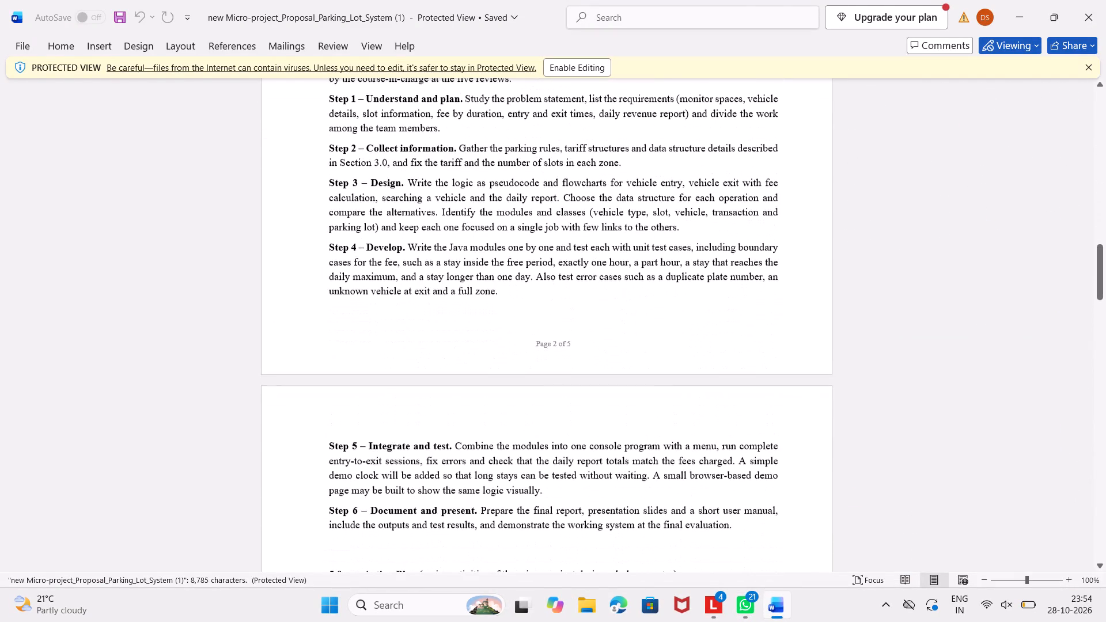
scroll(645, 438, "down", 9)
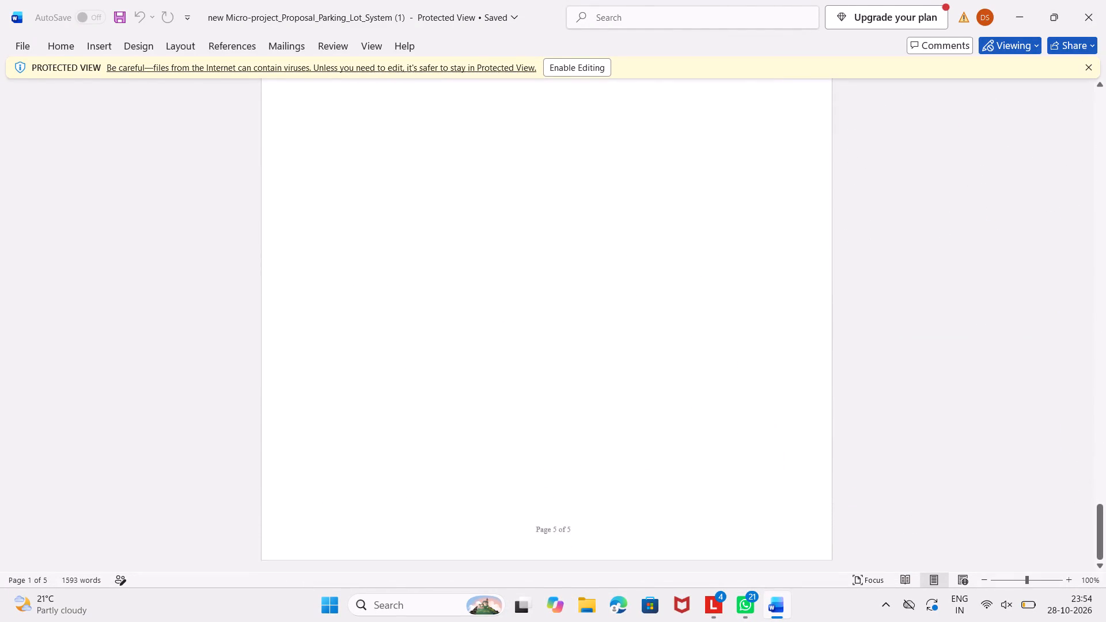
scroll(645, 438, "up", 19)
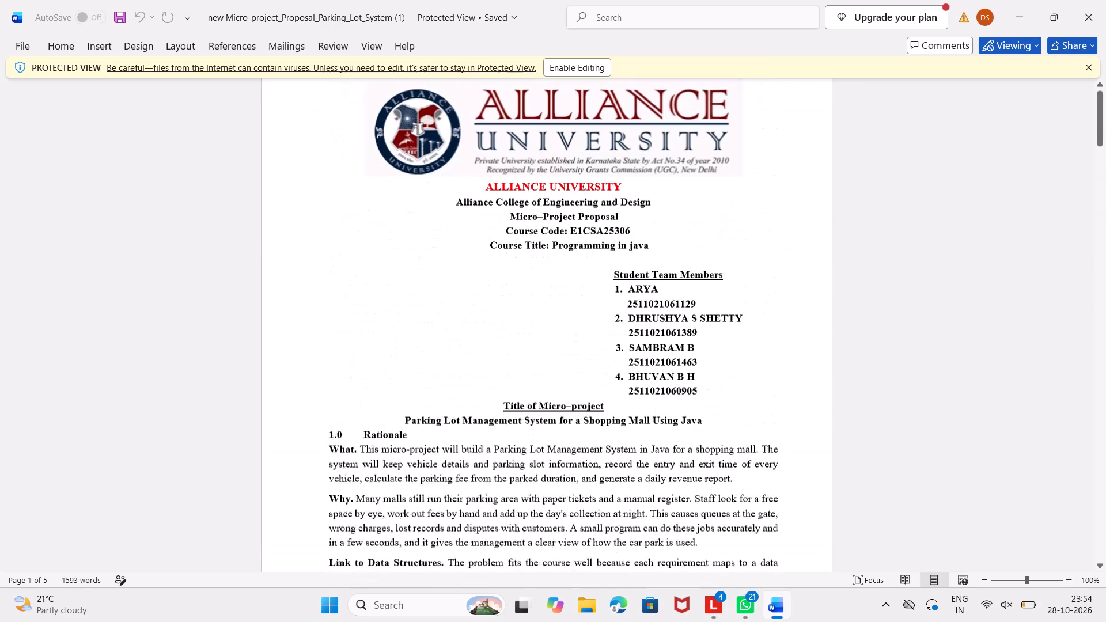